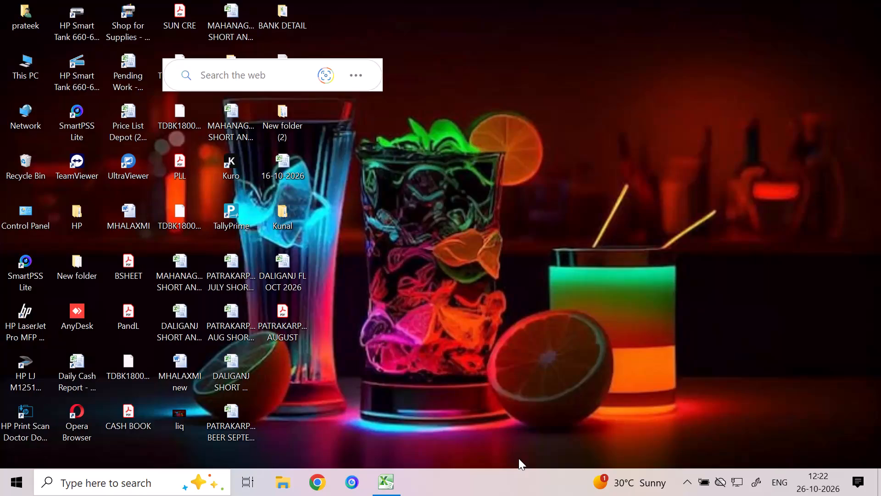
Switch to the DALIGANJ FL OCT 2026 workbook in Excel and set the date in cell A2 of sheet 22-10 to 22-10-2026.
click(396, 492)
click(399, 252)
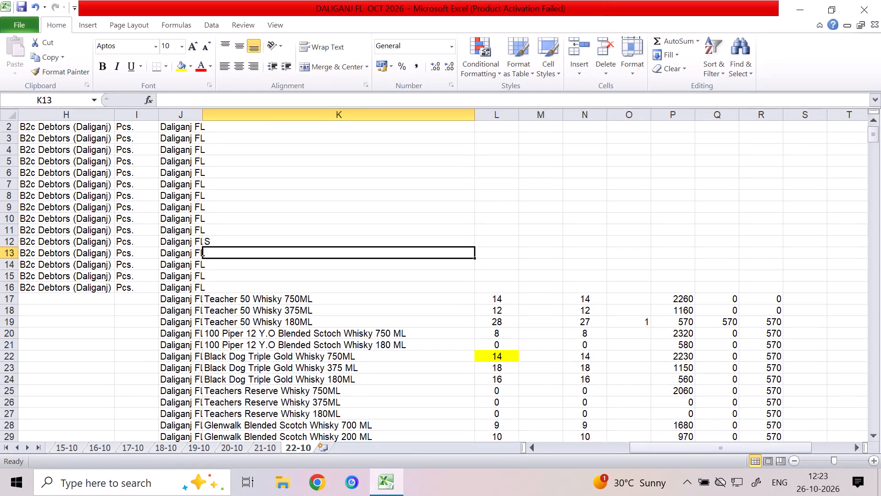
drag(639, 451, 639, 451)
drag(639, 451, 516, 438)
click(554, 443)
click(556, 444)
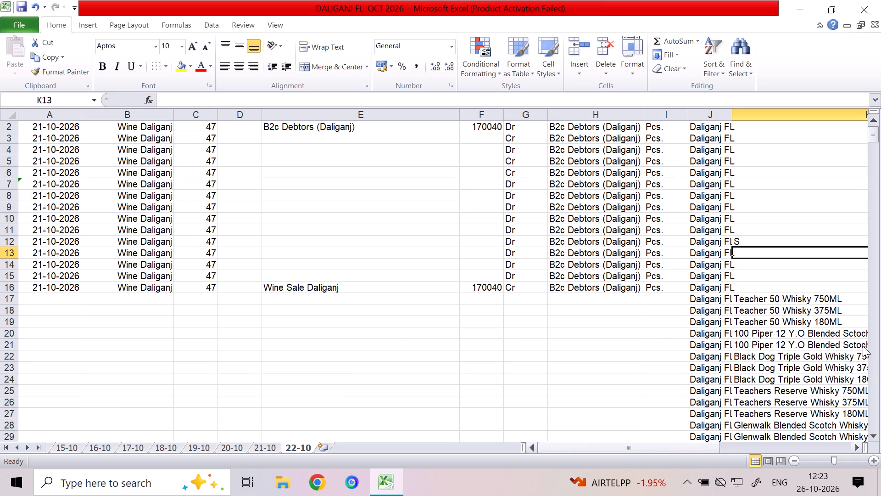
double_click(39, 125)
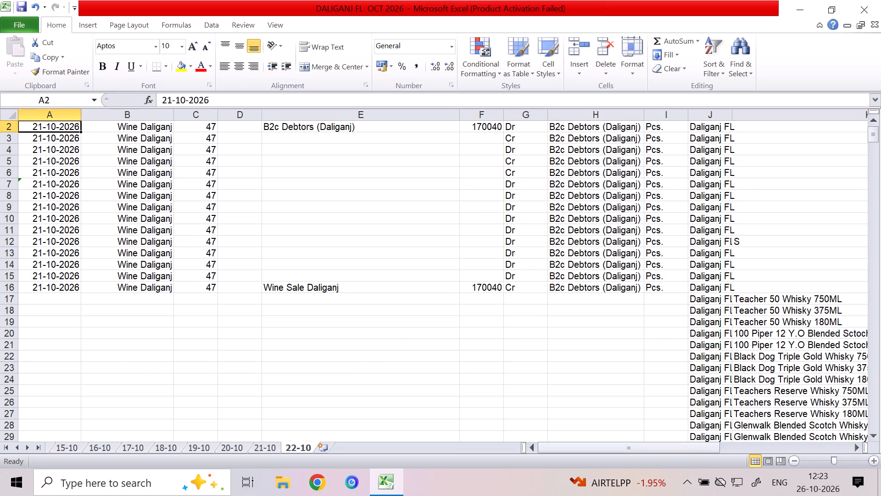
double_click(42, 124)
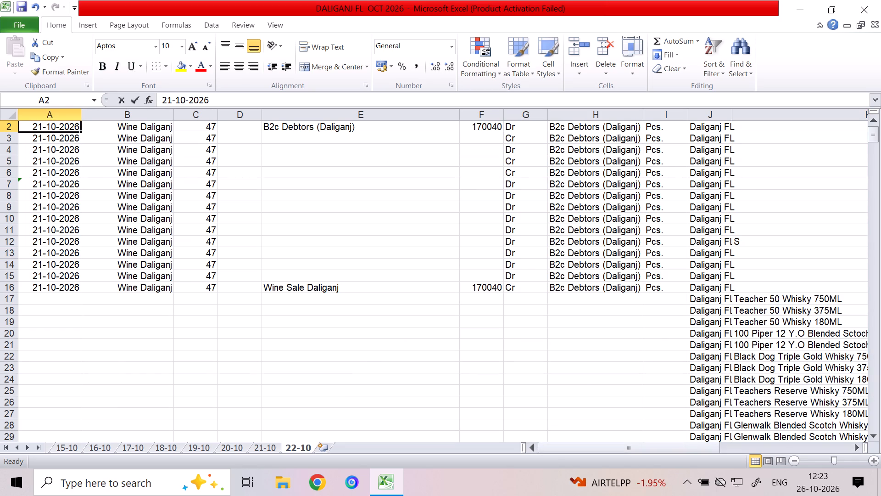
click(42, 127)
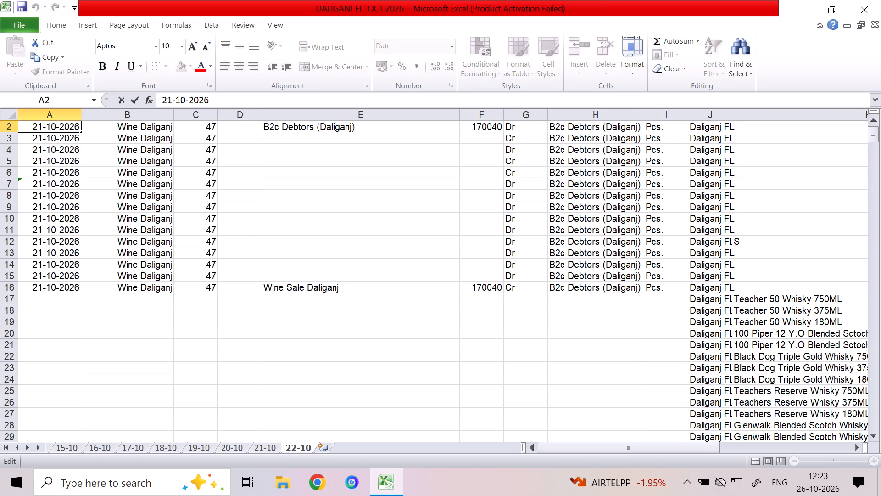
key(BackSpace)
key(2)
key(Return)
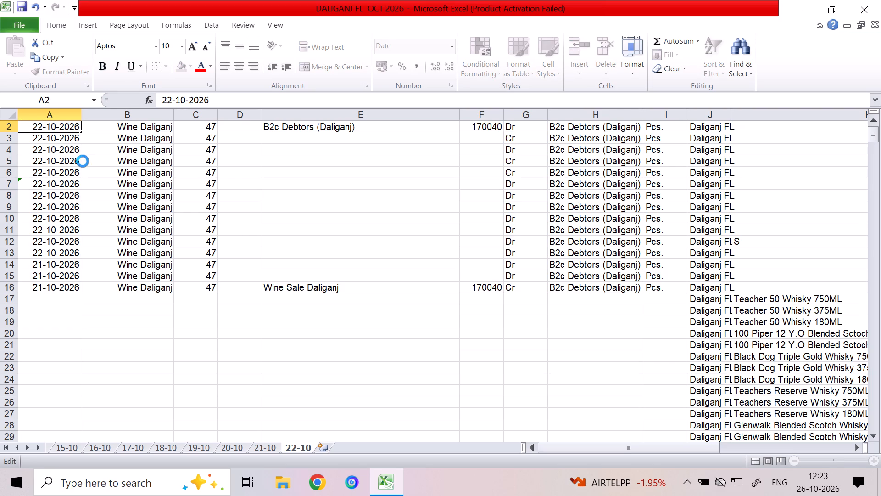
Save the workbook.
click(254, 196)
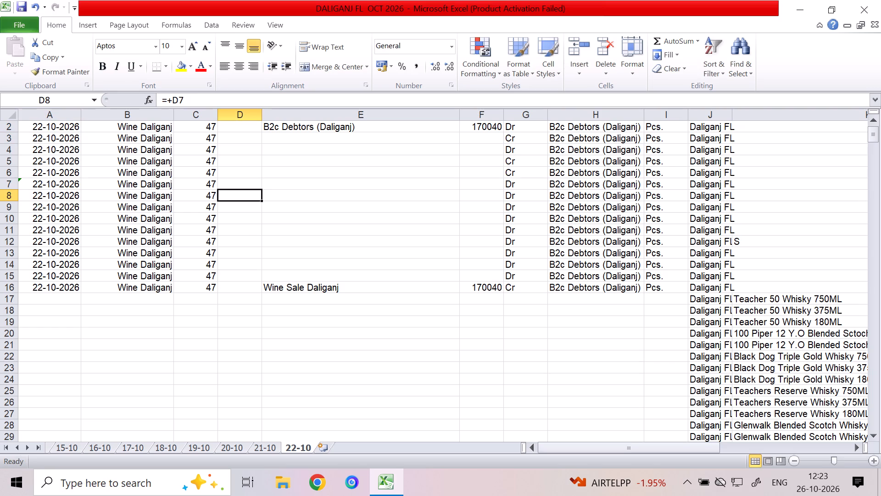
key(ctrl+s)
Copy the balances in N17:N470 and paste them as values only into column L, starting at L17.
click(543, 381)
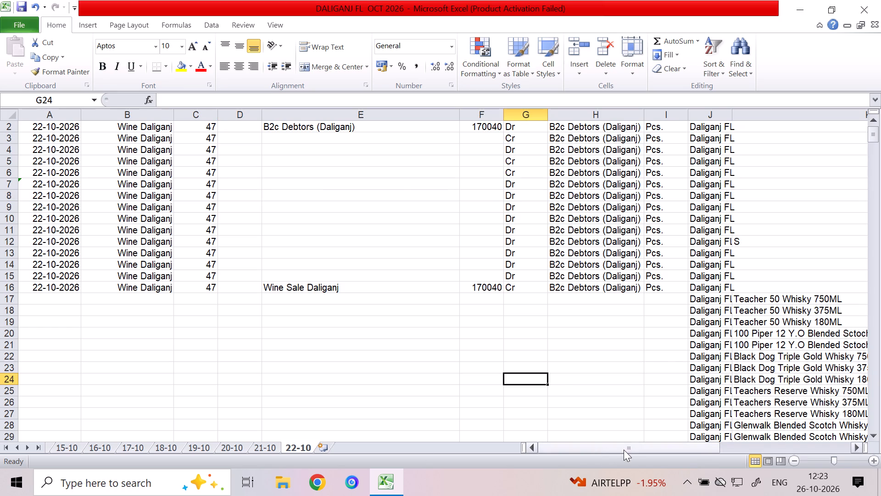
drag(624, 449, 707, 468)
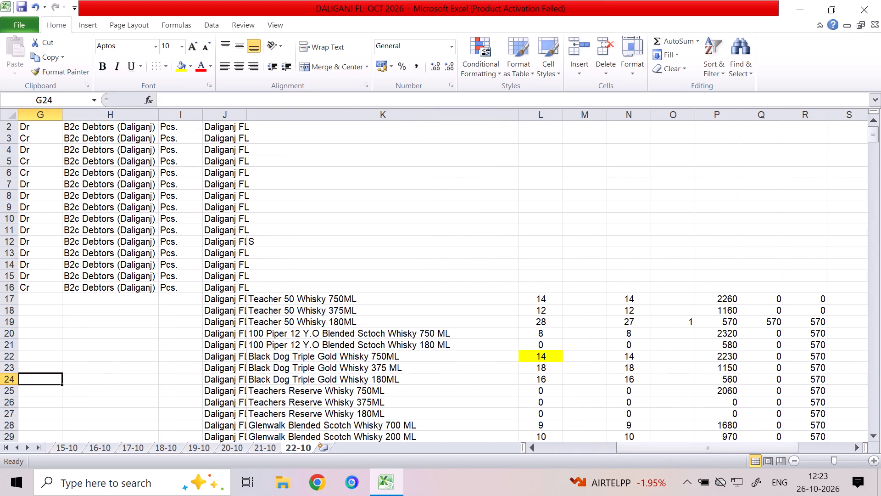
click(623, 303)
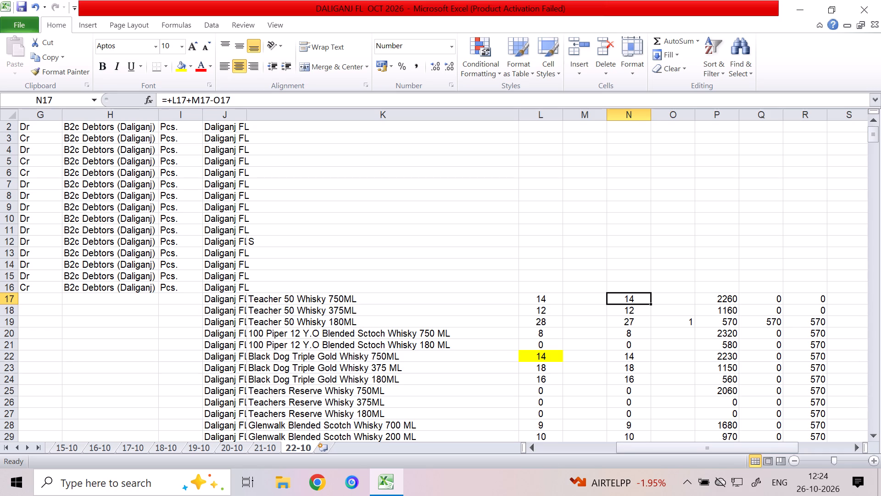
key(shift+Down)
key(shift+Down)
key(shift+Down)
key(shift+Down)
key(shift+Down)
key(shift+Down)
key(shift+Down)
key(shift+Down)
key(shift+Down)
key(shift+Down)
key(shift+Down)
key(shift+Down)
key(shift+Down)
key(shift+Down)
key(shift+Down)
key(shift+Down)
key(shift+Down)
key(shift+Down)
key(shift+Down)
key(shift+Down)
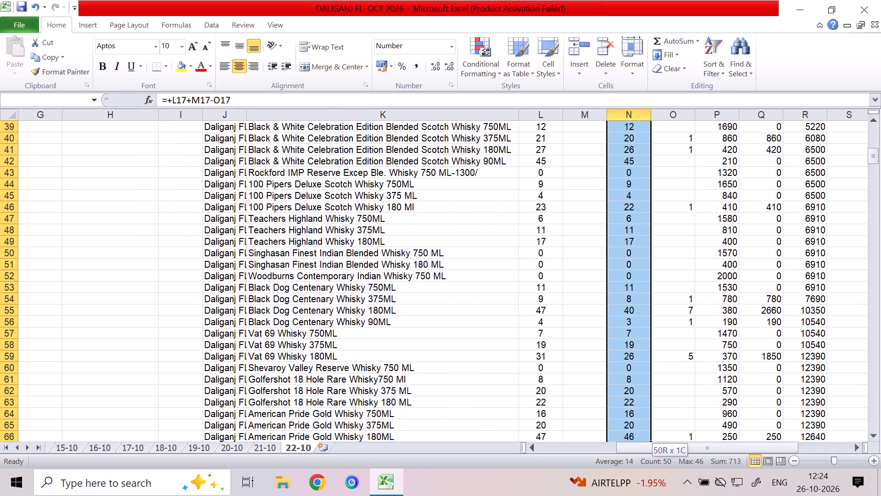
key(shift+Down)
key(shift+Down)
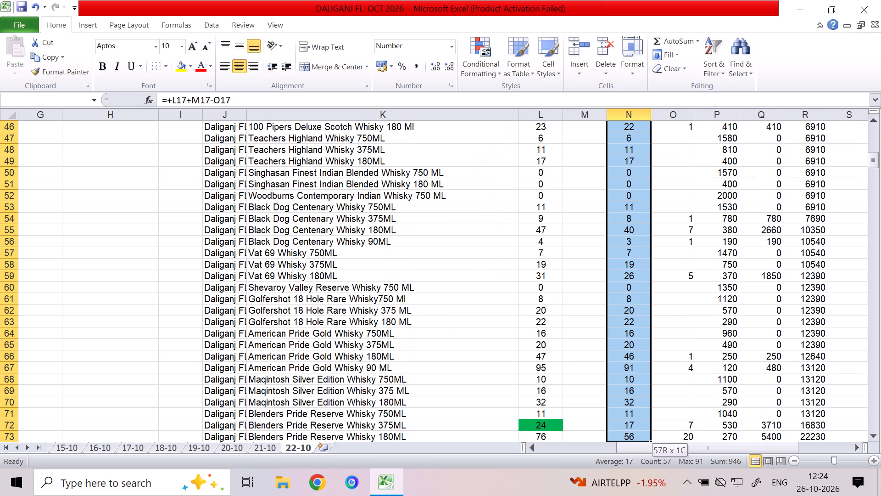
key(shift+Down)
key(shift+Down)
key(shift+Down)
key(shift+Down)
key(shift+Down)
key(shift+Down)
key(shift+Down)
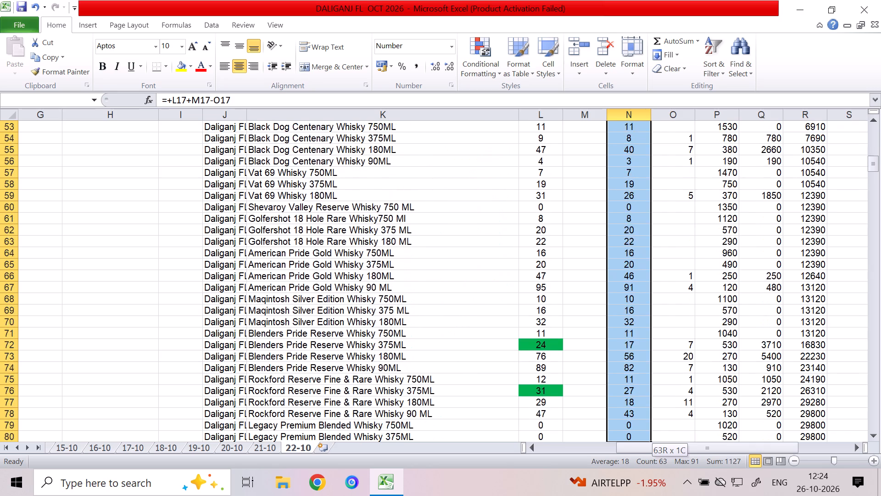
key(shift+Down)
key(shift+Down)
key(shift+Down)
key(shift+Down)
key(shift+Down)
key(shift+Down)
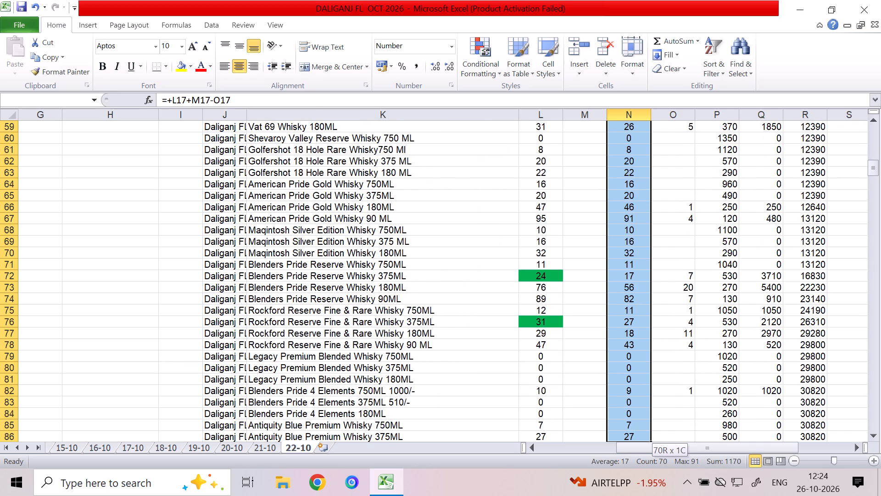
key(shift+Down)
key(shift+Down)
key(shift+Down)
key(shift+Down)
key(shift+Down)
key(shift+Down)
key(shift+Down)
key(shift+Down)
key(shift+Down)
key(shift+Down)
key(shift+Down)
key(shift+Down)
key(shift+Down)
key(shift+Down)
key(shift+Down)
key(shift+Down)
key(shift+Down)
key(shift+Down)
key(shift+Down)
key(shift+Down)
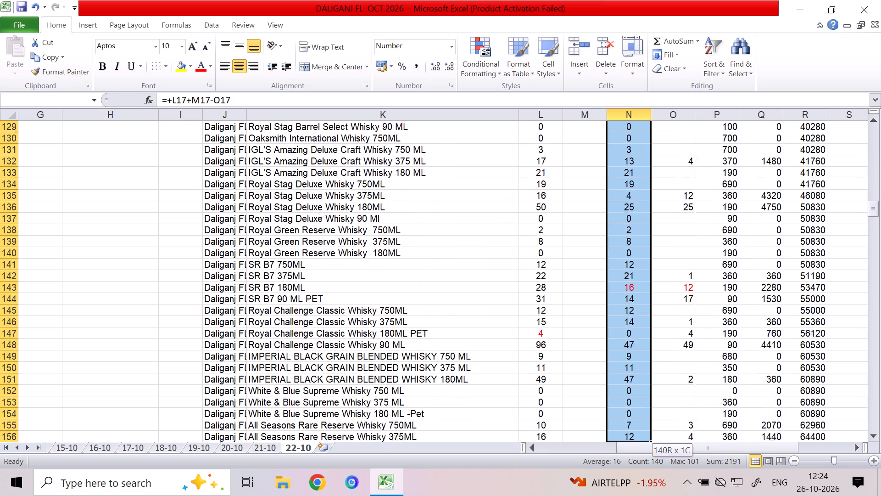
key(shift+Down)
key(shift+Down)
key(shift+Down)
key(shift+Down)
key(shift+Down)
key(shift+Down)
key(shift+Down)
key(shift+Down)
key(shift+Down)
key(shift+Down)
key(shift+Down)
key(shift+Down)
key(shift+Down)
key(shift+Down)
key(shift+Down)
key(shift+Down)
key(shift+Down)
key(shift+Down)
key(shift+Down)
key(shift+Down)
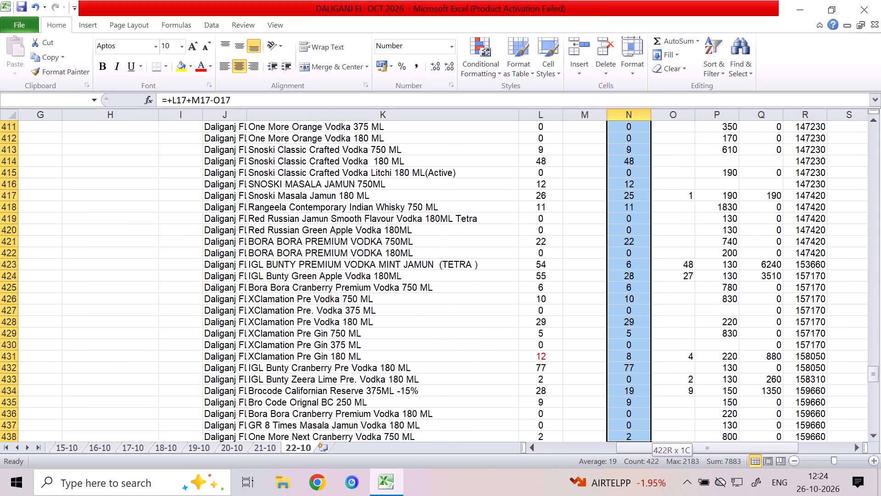
key(shift+Down)
key(shift+Down)
key(shift+Down)
key(shift+Down)
key(shift+Down)
key(shift+Down)
key(shift+Down)
key(shift+Down)
key(shift+Down)
key(shift+Down)
key(shift+Down)
key(shift+Down)
key(shift+Down)
key(shift+Down)
key(shift+Down)
key(shift+Down)
key(shift+Down)
key(shift+Down)
key(shift+Down)
key(shift+Down)
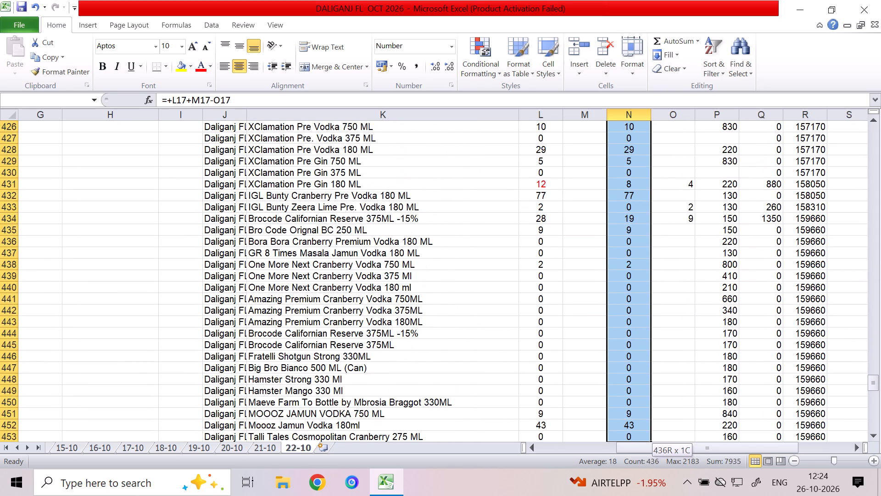
key(shift+Up)
key(shift+Up)
key(shift+Up)
key(shift+Up)
key(shift+Up)
key(shift+Up)
key(shift+Up)
key(shift+Up)
key(shift+Up)
key(shift+Up)
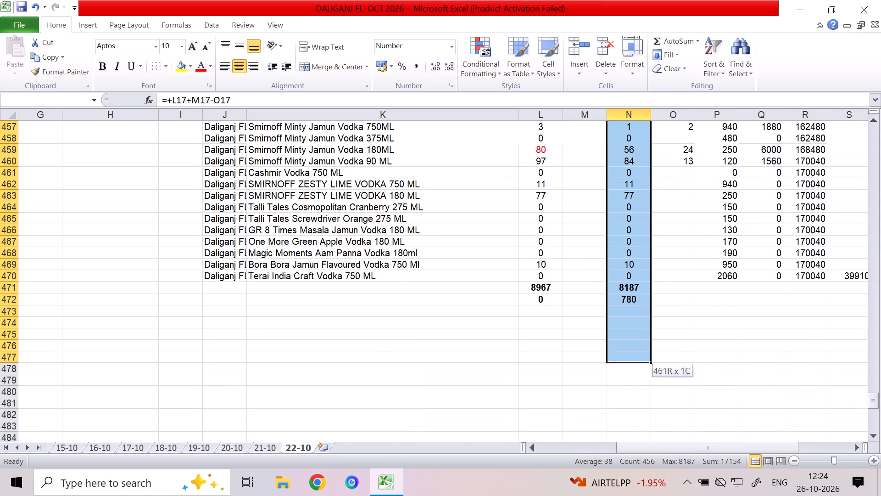
key(shift+Up)
key(shift+Up)
key(shift+Up)
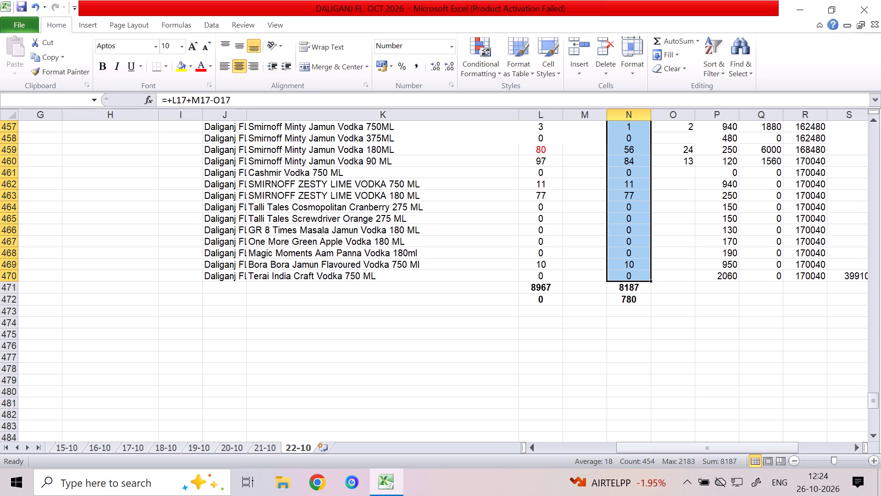
key(ctrl+c)
key(Up)
key(Left)
key(Left)
key(Down)
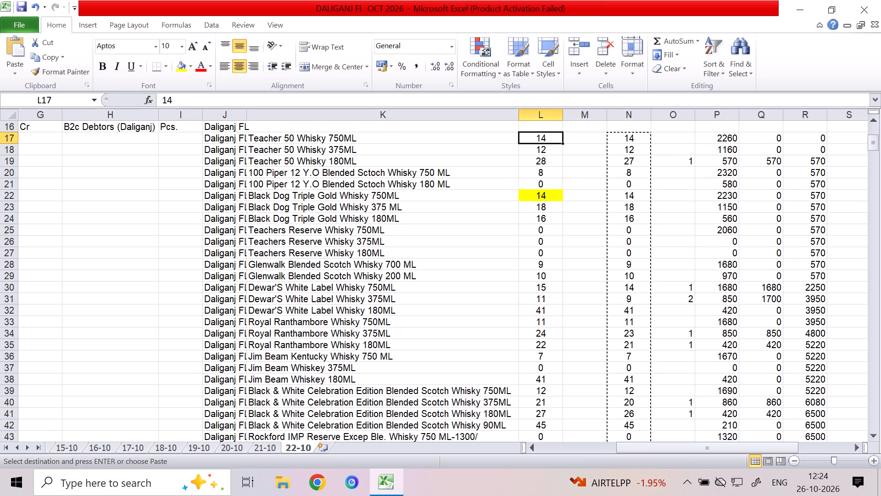
right_click(537, 138)
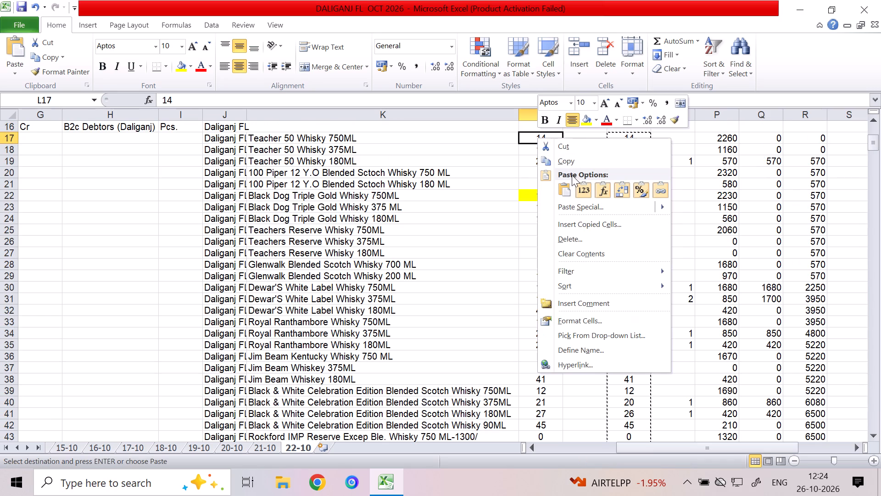
click(582, 200)
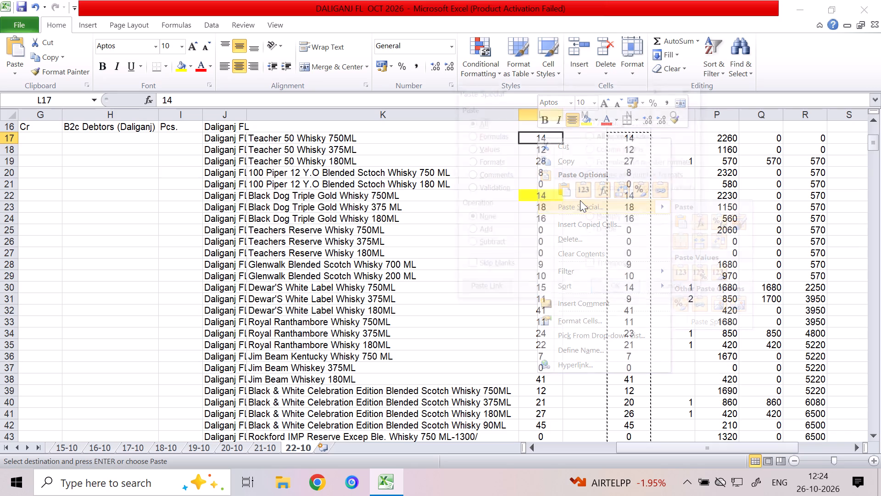
click(495, 152)
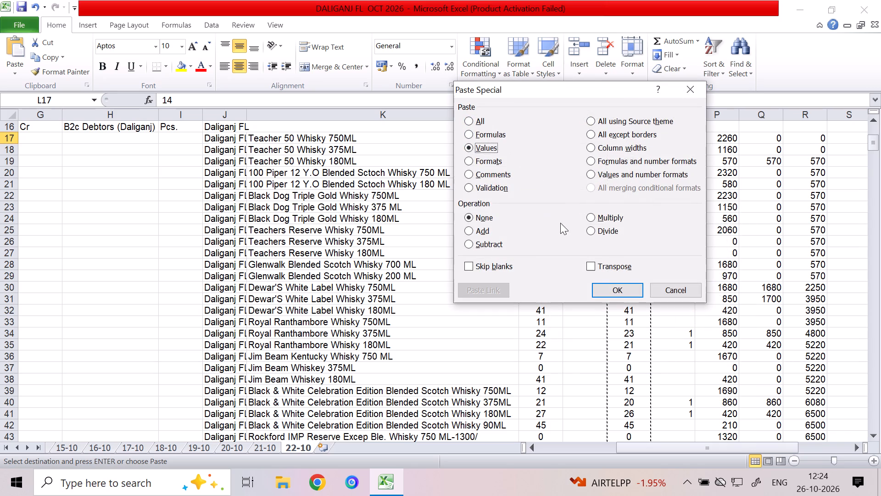
click(630, 295)
click(582, 223)
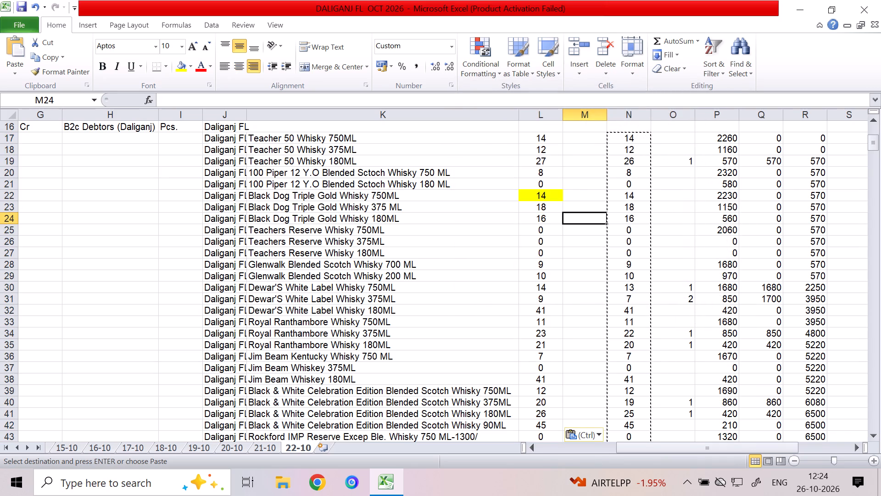
Clear the sold quantities in column O from O17 down to O483 on sheet 22-10.
click(667, 142)
key(shift+Down)
key(shift+Down)
key(shift+Down)
key(shift+Down)
key(shift+Down)
key(shift+Down)
key(shift+Down)
key(shift+Down)
key(shift+Down)
key(shift+Down)
key(shift+Down)
key(shift+Down)
key(shift+Down)
key(shift+Down)
key(shift+Down)
key(shift+Down)
key(shift+Down)
key(shift+Down)
key(shift+Down)
key(shift+Down)
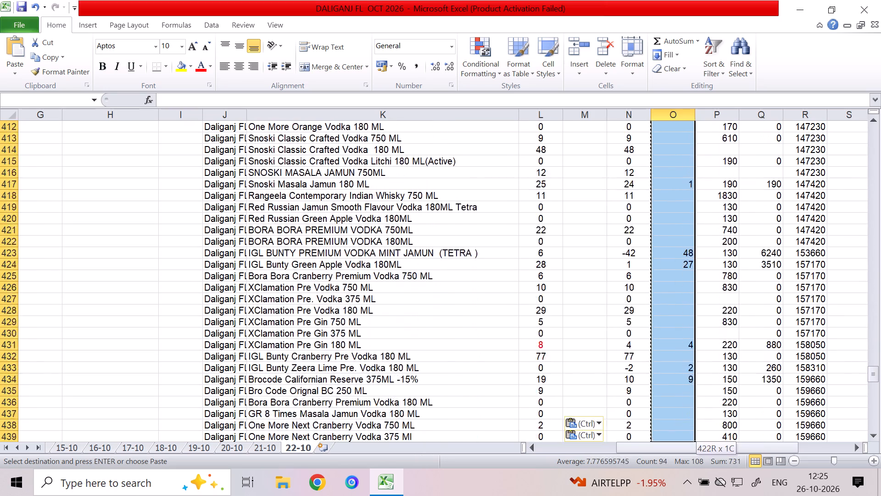
key(shift+Up)
key(shift+Up)
key(shift+Up)
key(shift+Up)
key(shift+Up)
key(shift+Up)
key(shift+Up)
key(shift+Up)
key(shift+Up)
key(shift+Up)
key(shift+Up)
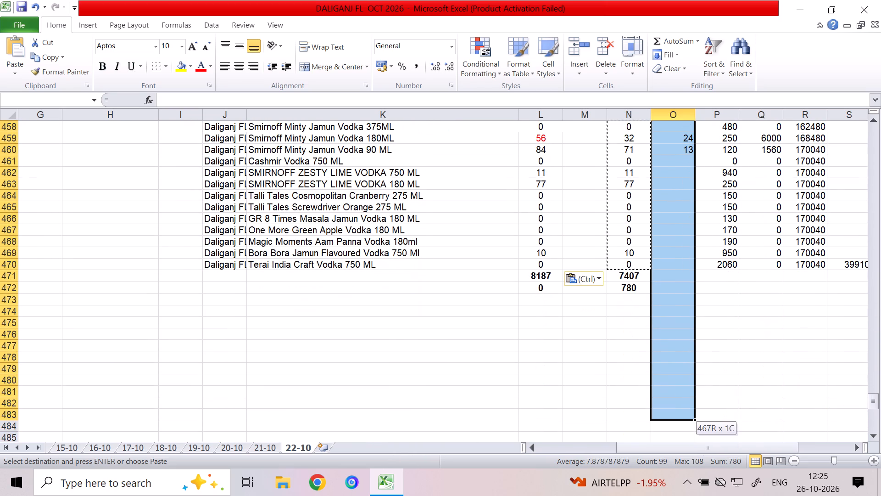
key(Delete)
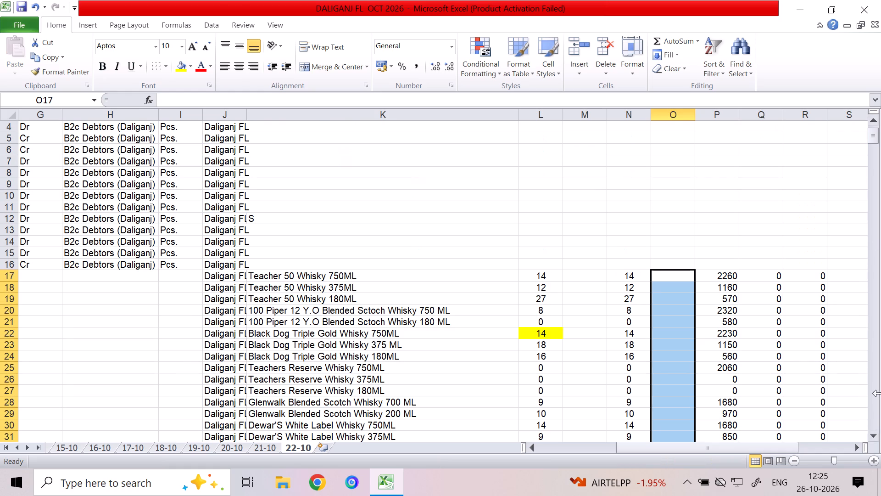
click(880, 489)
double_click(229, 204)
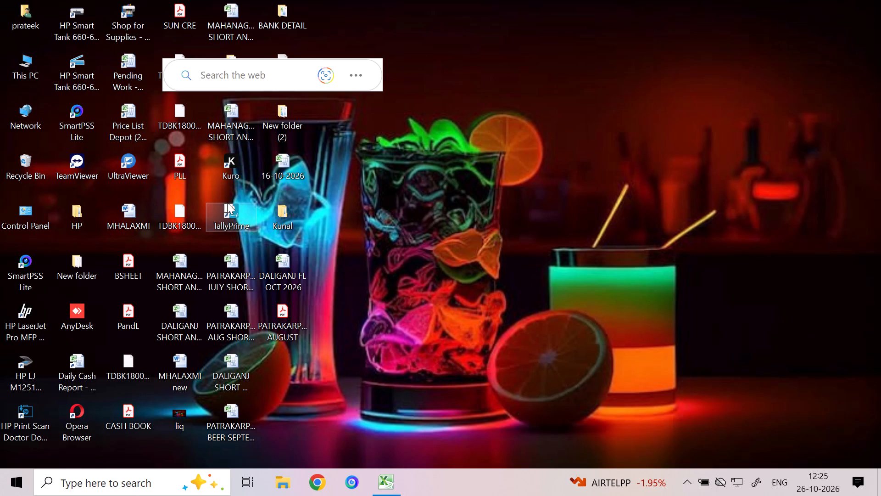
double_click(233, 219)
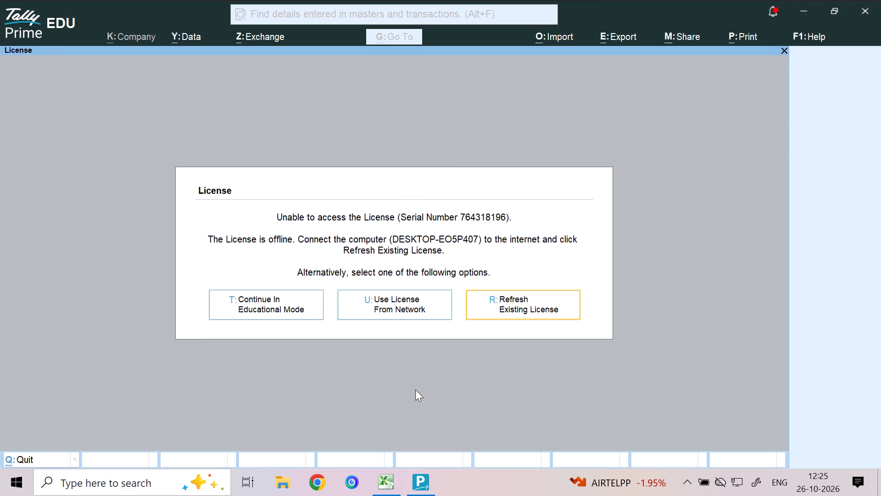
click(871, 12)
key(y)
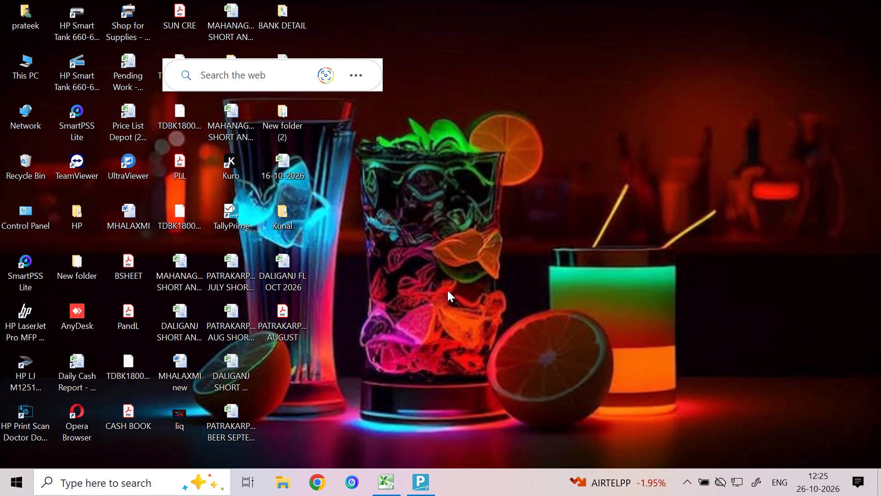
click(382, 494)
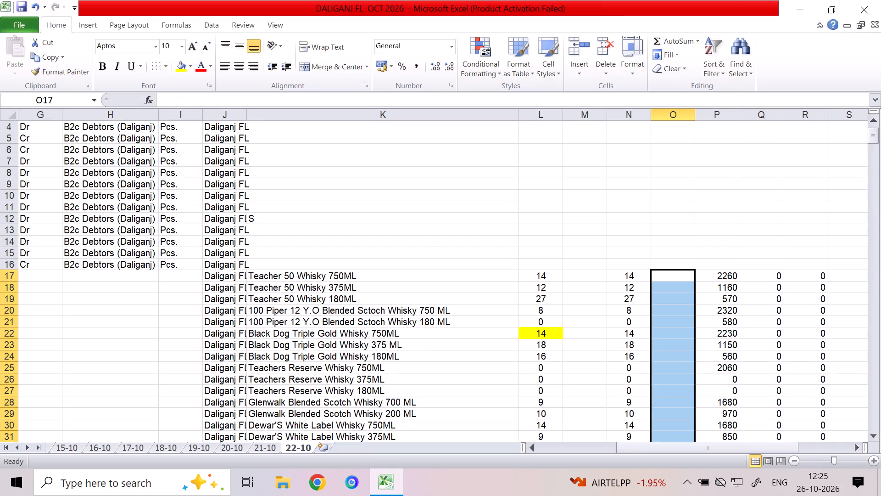
Examine the item list on sheet 22-10, checking the balances in columns L and N and the emptied column O.
click(549, 244)
click(586, 275)
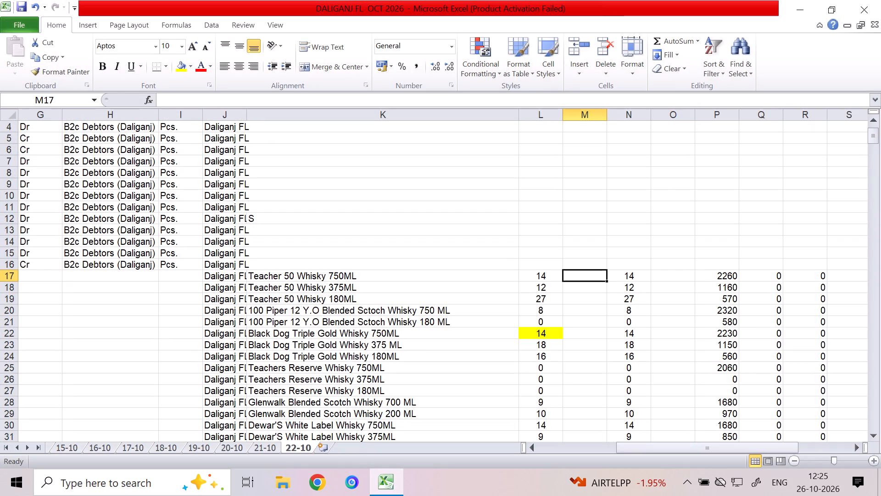
click(674, 273)
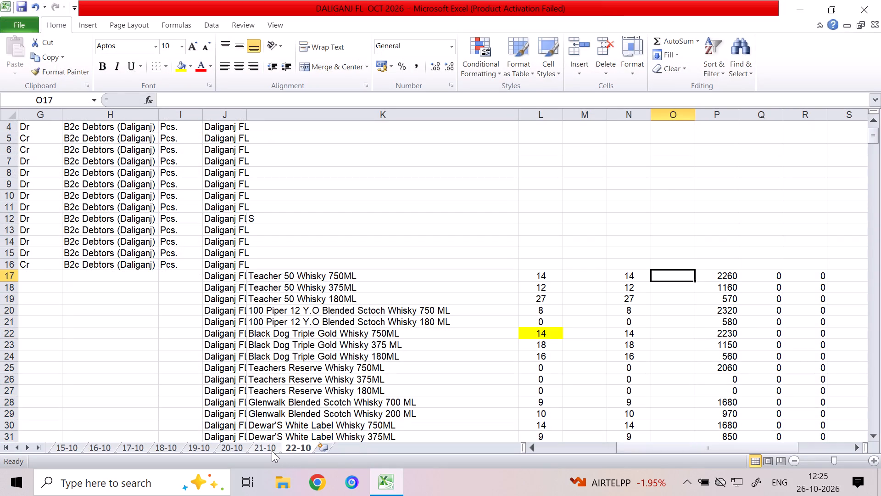
click(572, 276)
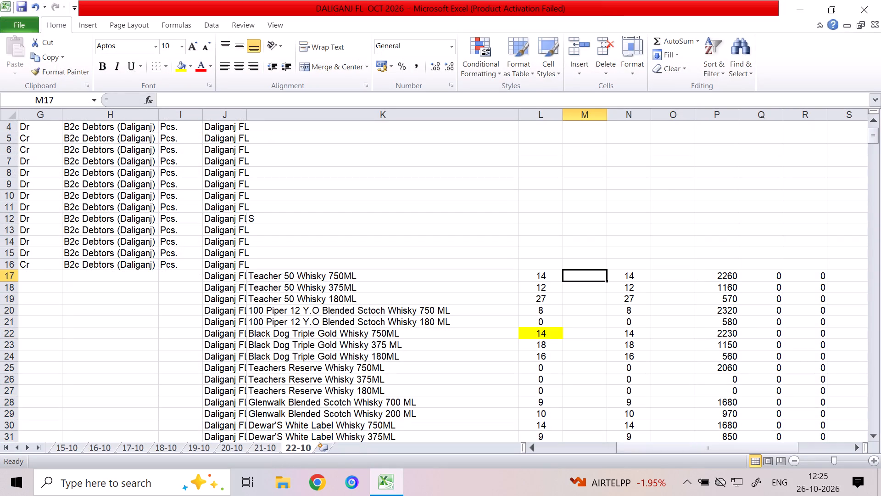
drag(871, 135, 880, 212)
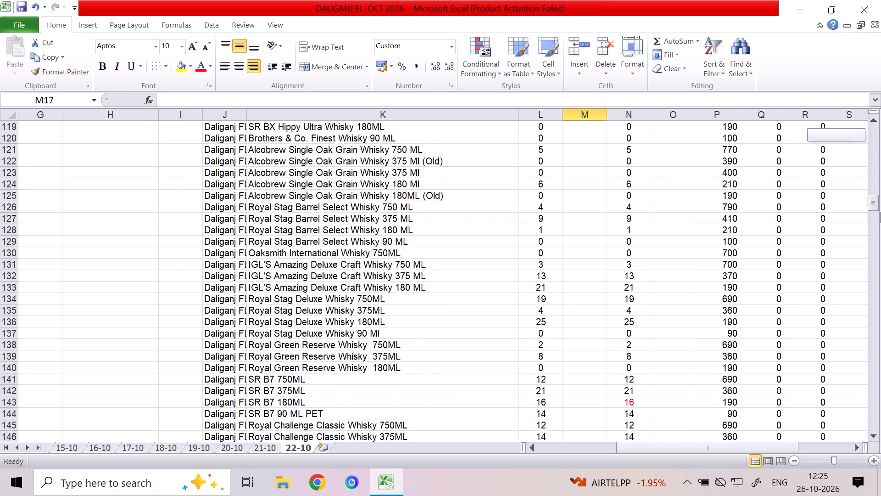
drag(880, 212, 880, 417)
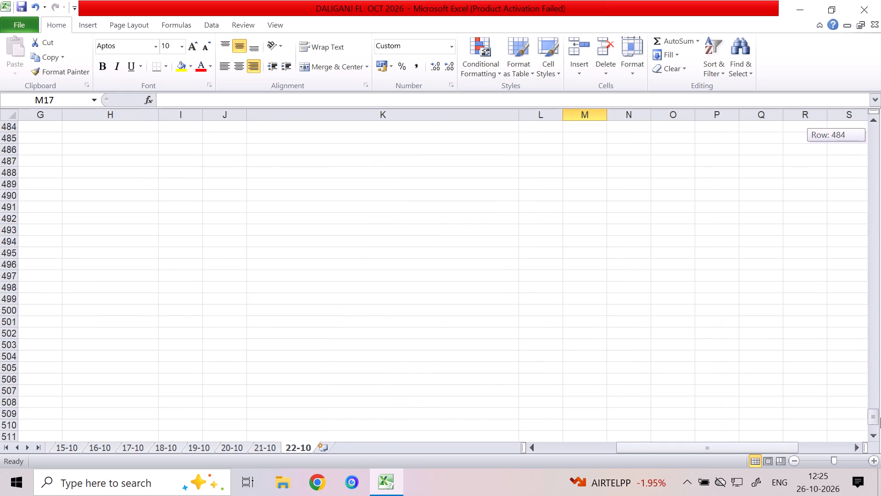
drag(880, 417, 873, 231)
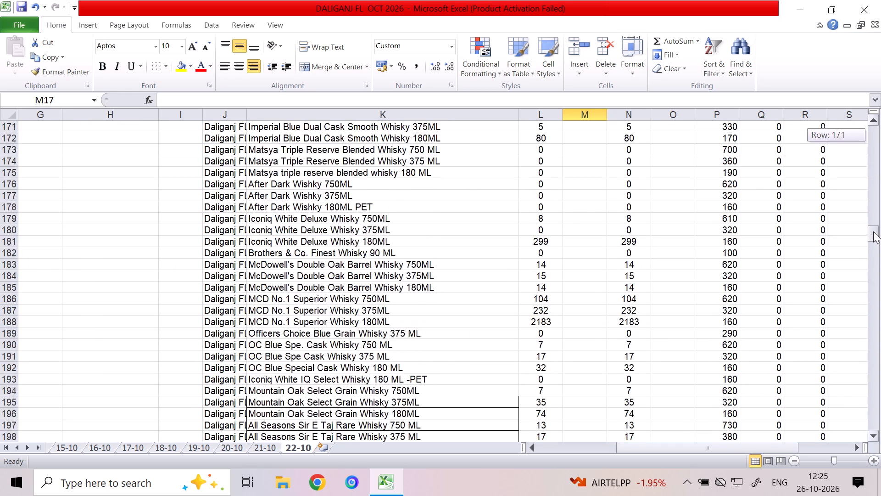
drag(873, 231, 866, 142)
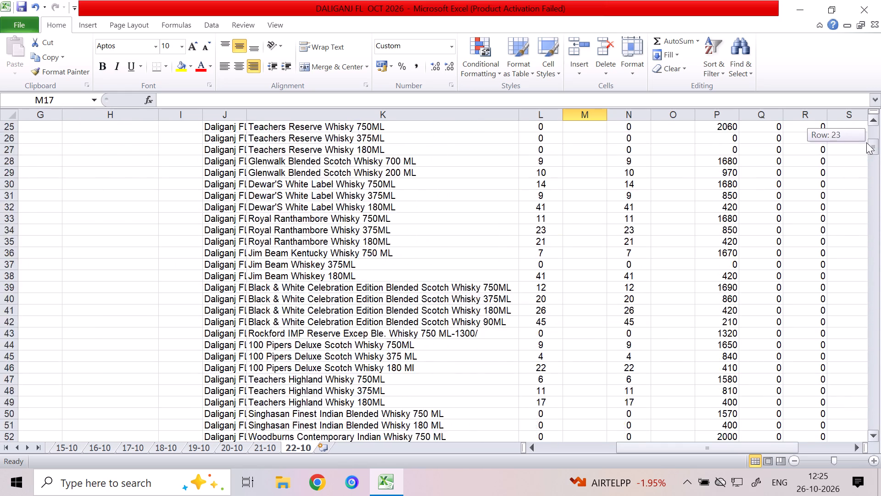
drag(866, 142, 867, 142)
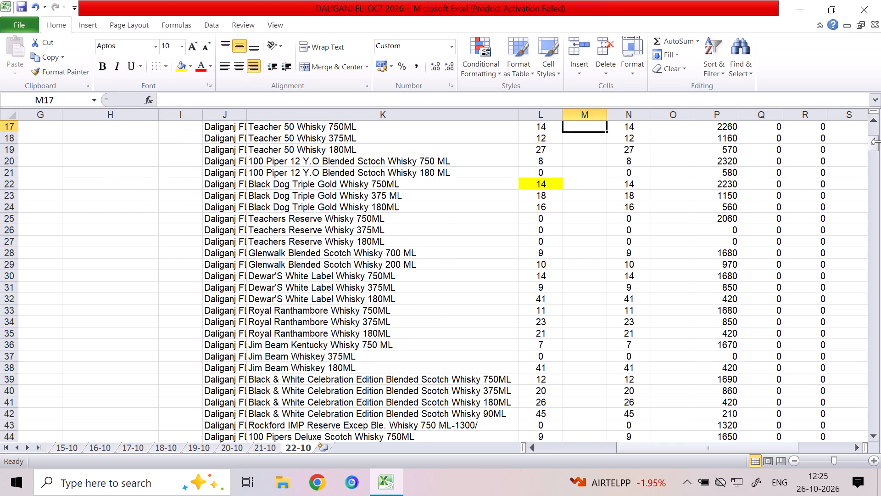
drag(874, 140, 873, 133)
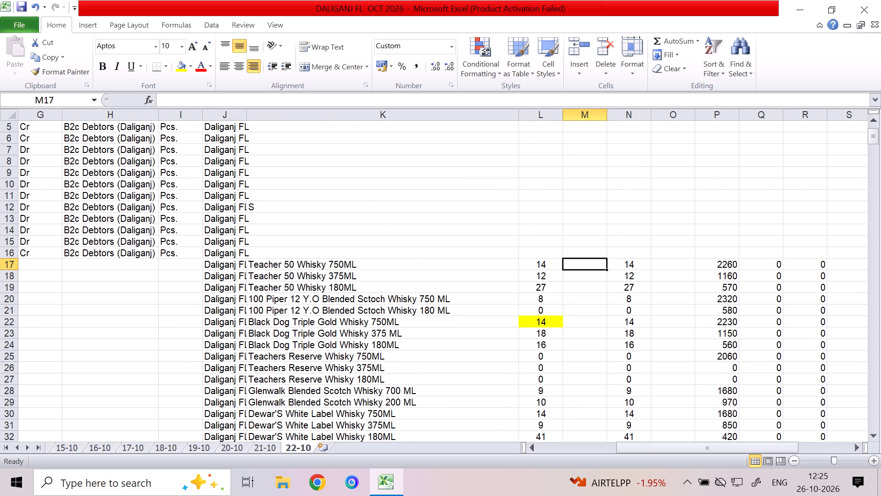
Enter a quantity of 4 in column O for Black Dog Triple Gold Whisky 180ML (O24).
click(680, 260)
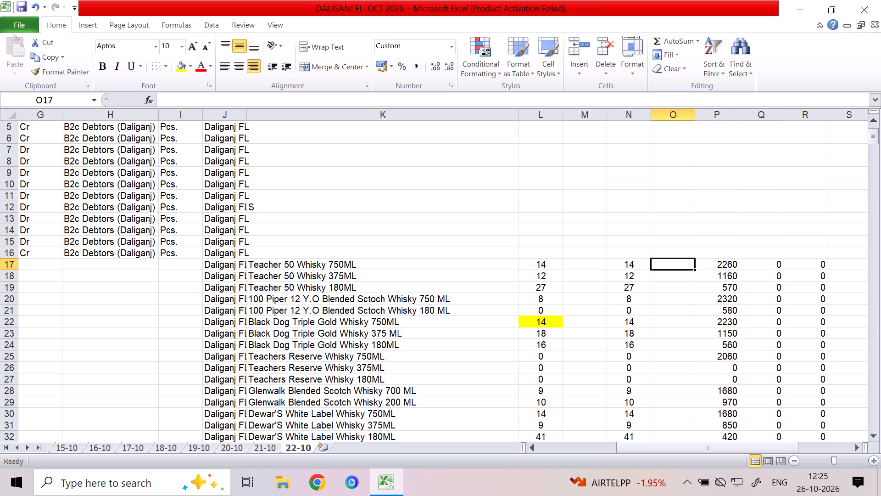
key(Down)
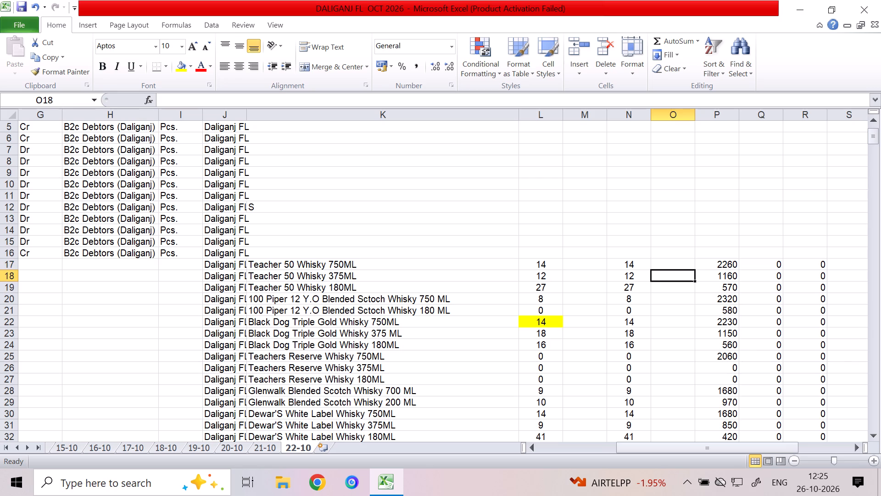
key(Down)
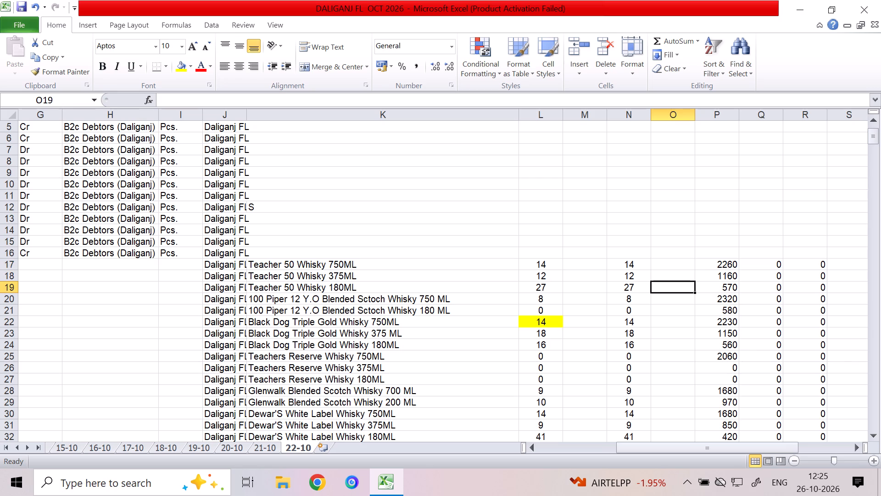
key(Down)
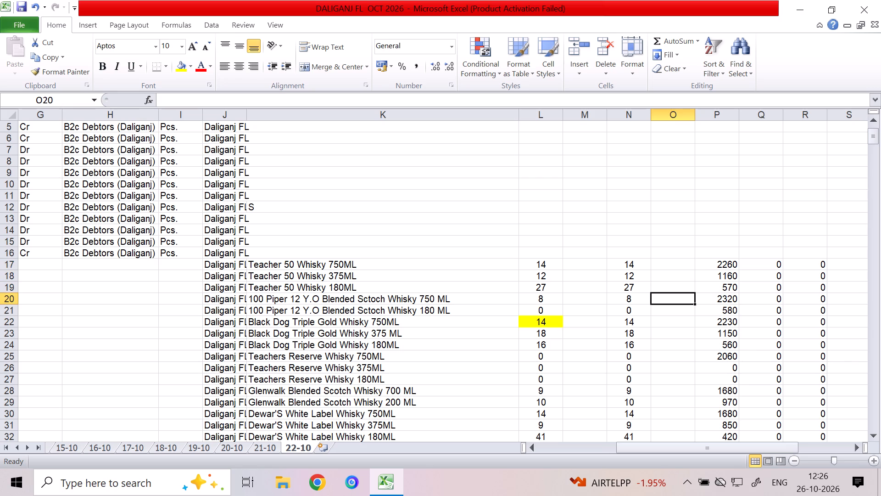
key(Down)
key(Down)
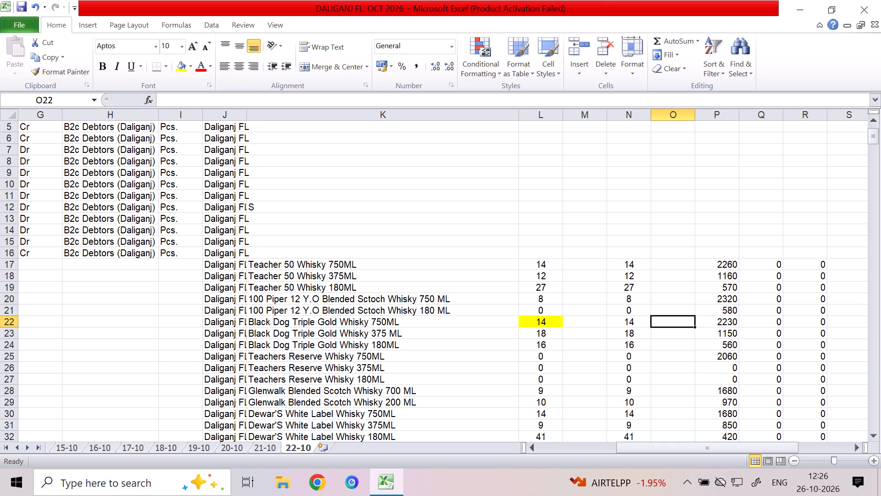
key(Down)
key(Down)
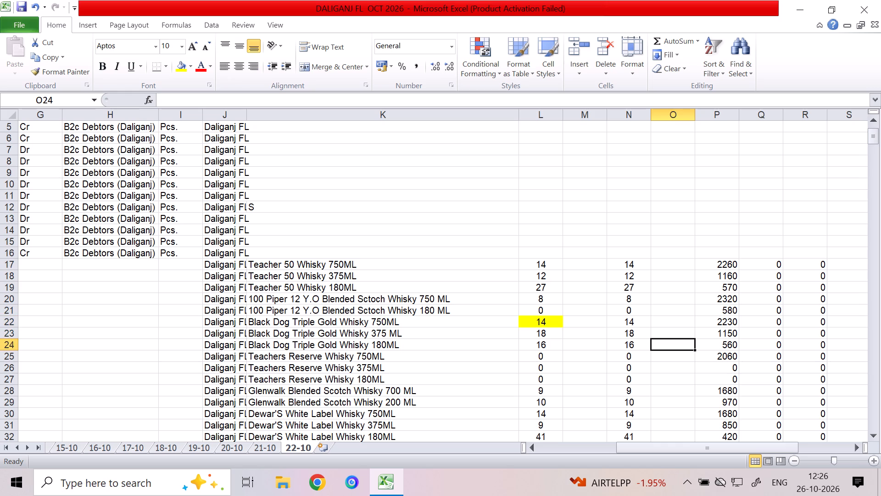
key(2)
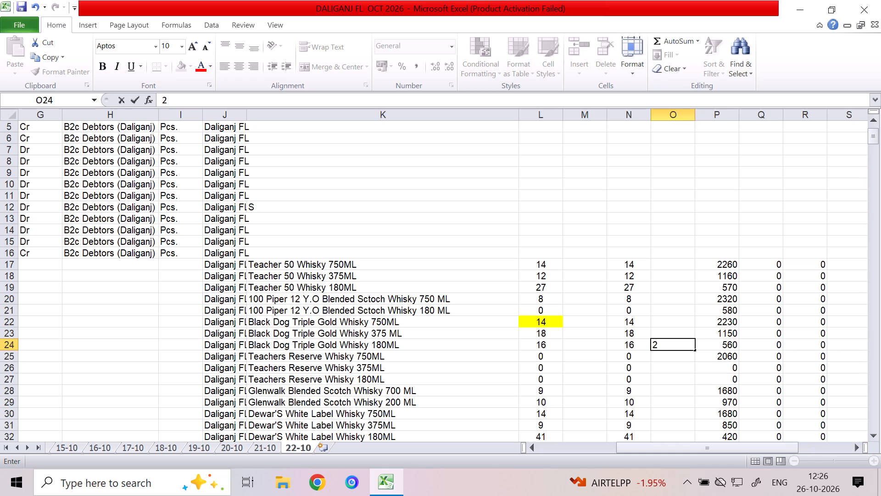
key(BackSpace)
key(4)
key(Down)
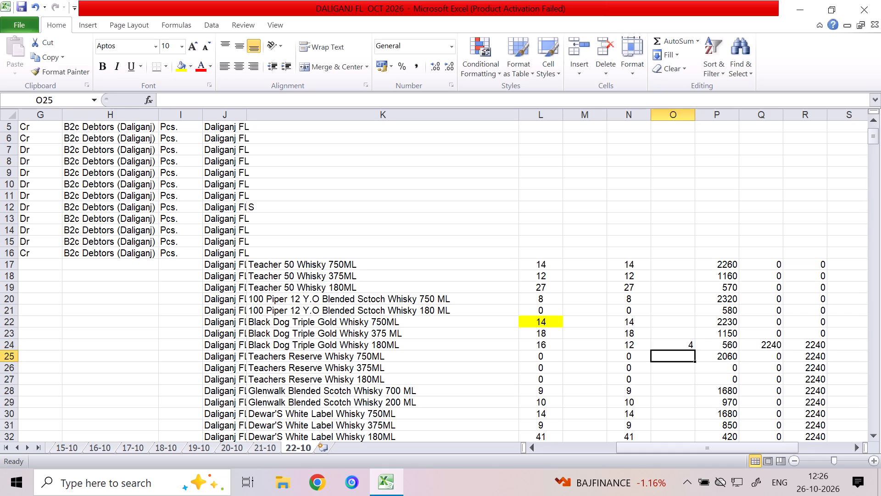
Enter a quantity of 1 in column O for Dewar'S White Label Whisky 375ML (O31).
key(Down)
key(Down)
key(Down)
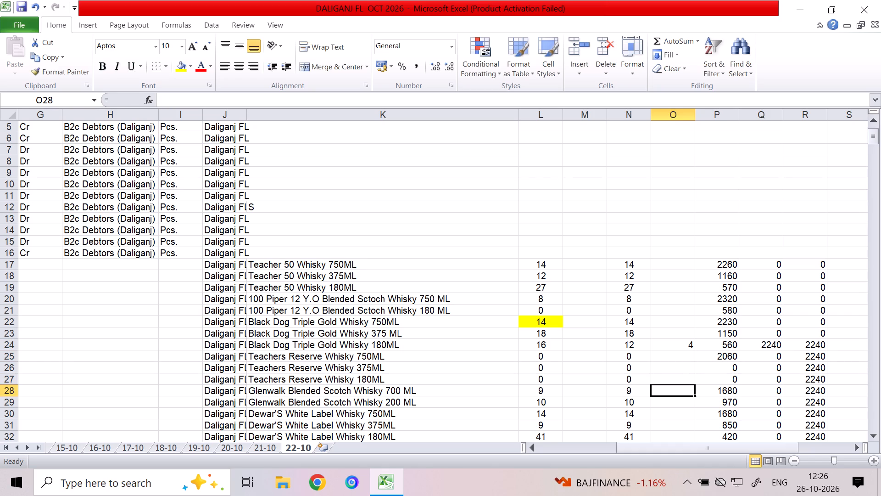
key(Down)
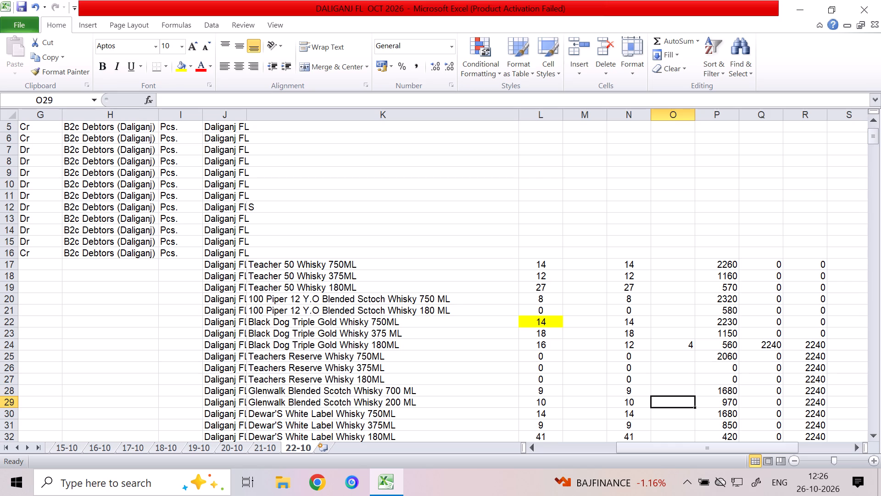
key(Down)
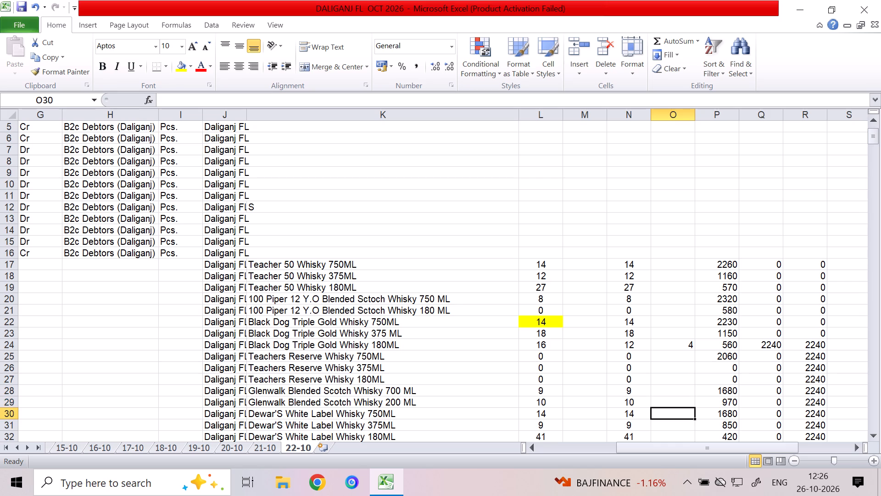
key(Down)
key(1)
key(Down)
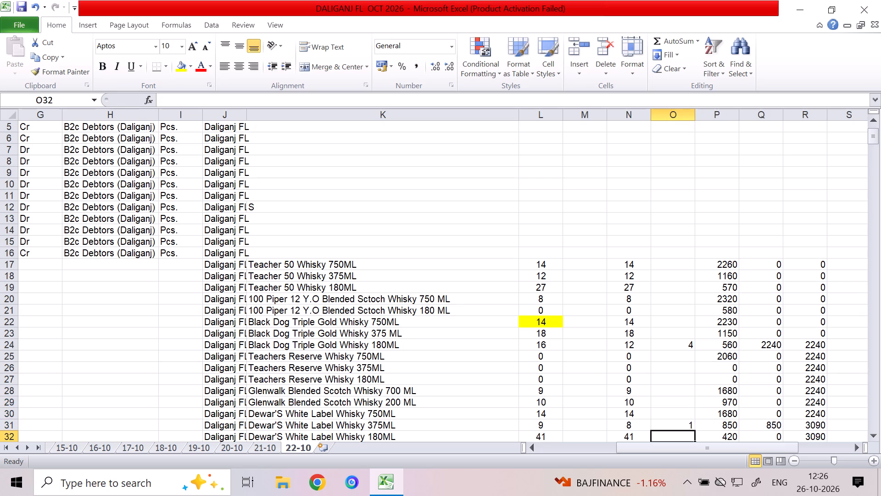
Enter column O quantities for Black & White Celebration Edition Blended Scotch Whisky: 1 for 750ML (O39), 3 for 180ML (O41) and 2 for 90ML (O42).
key(Down)
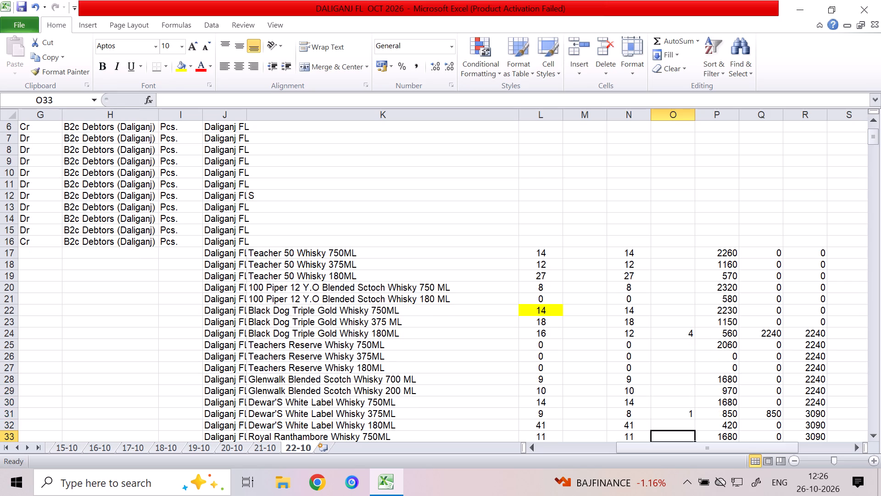
key(Down)
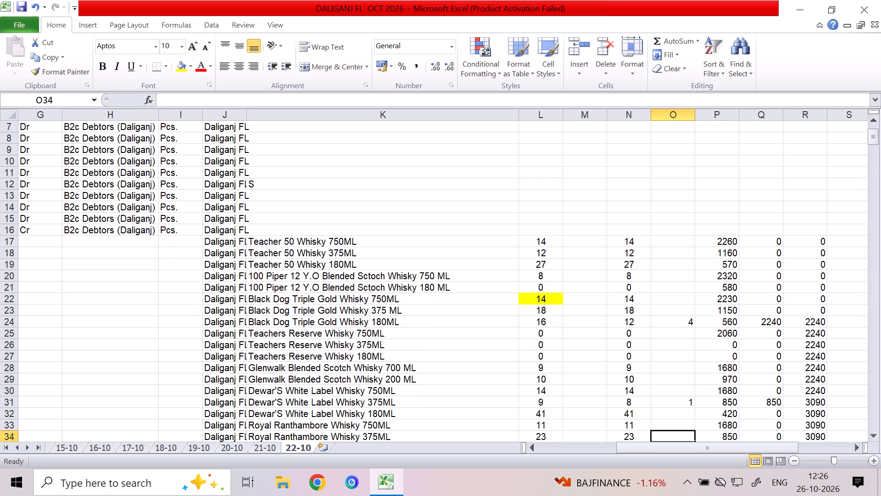
key(Down)
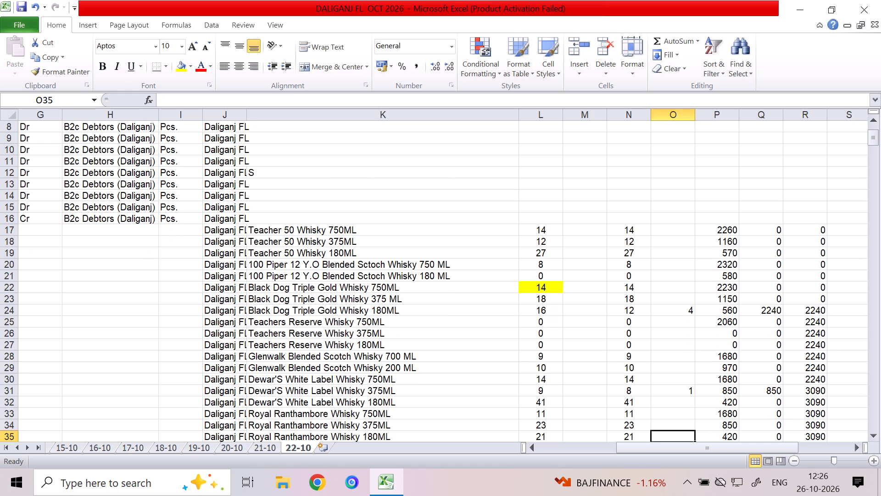
key(Down)
key(Down)
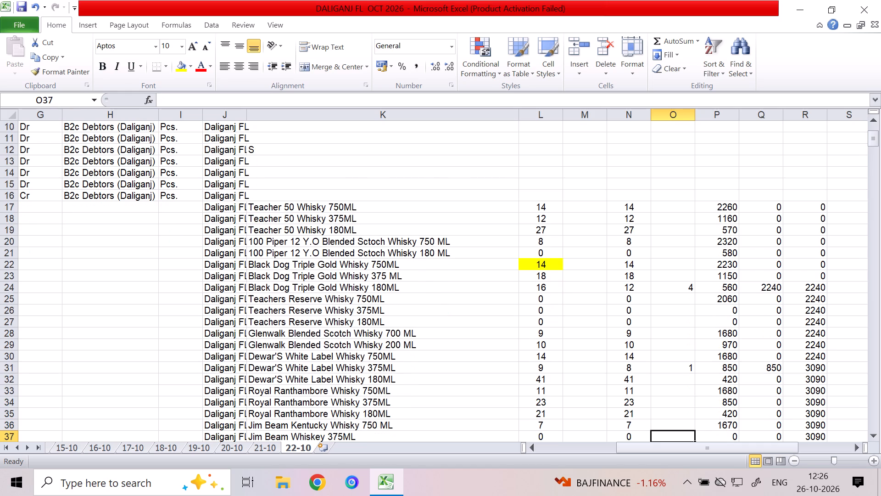
key(Down)
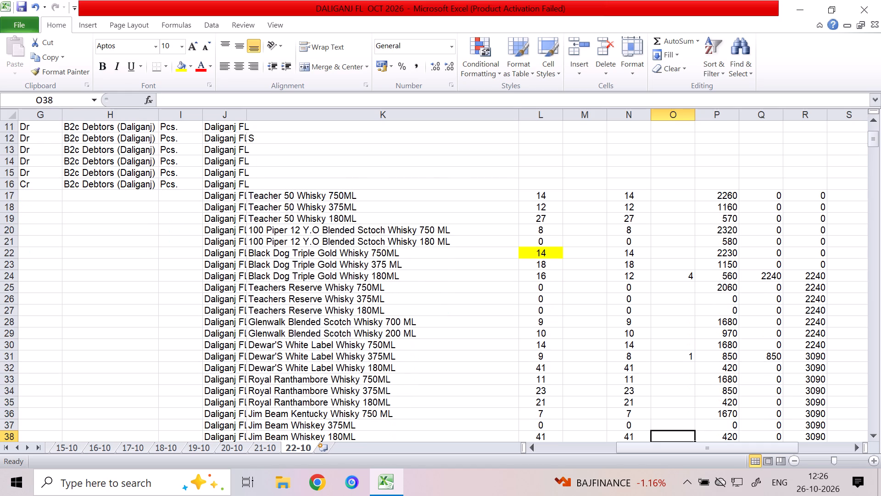
key(Down)
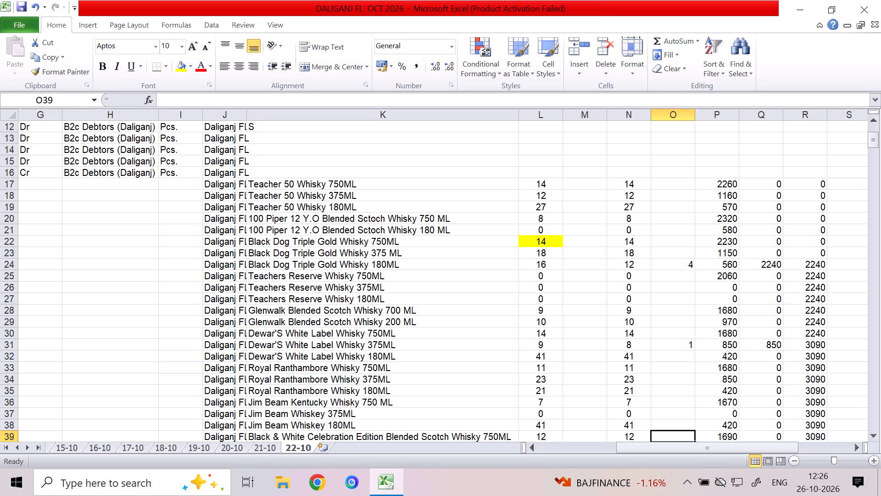
key(1)
key(Down)
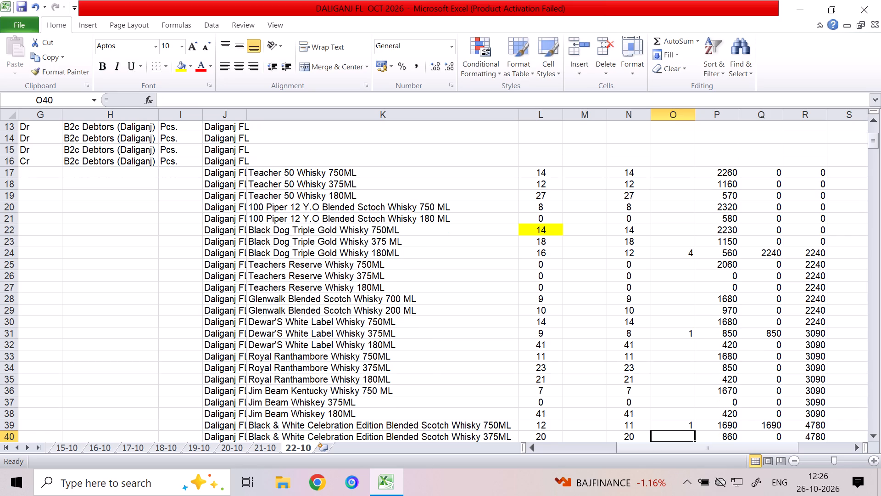
key(Down)
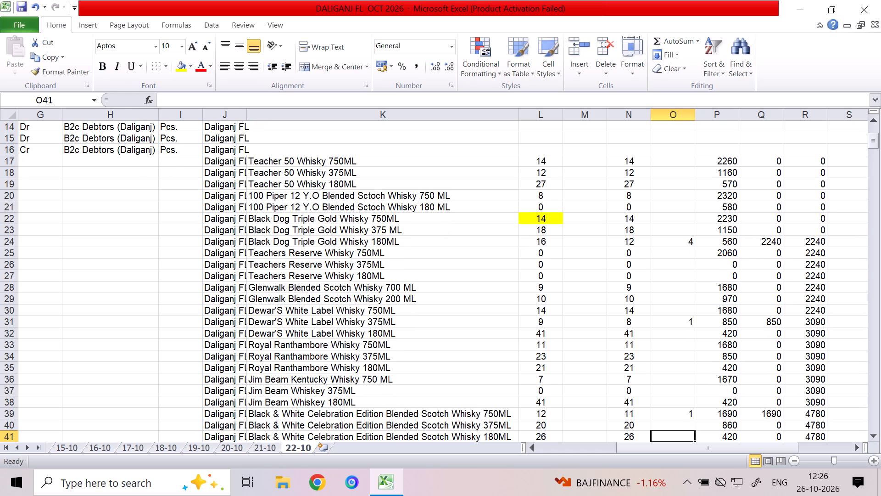
key(3)
key(Down)
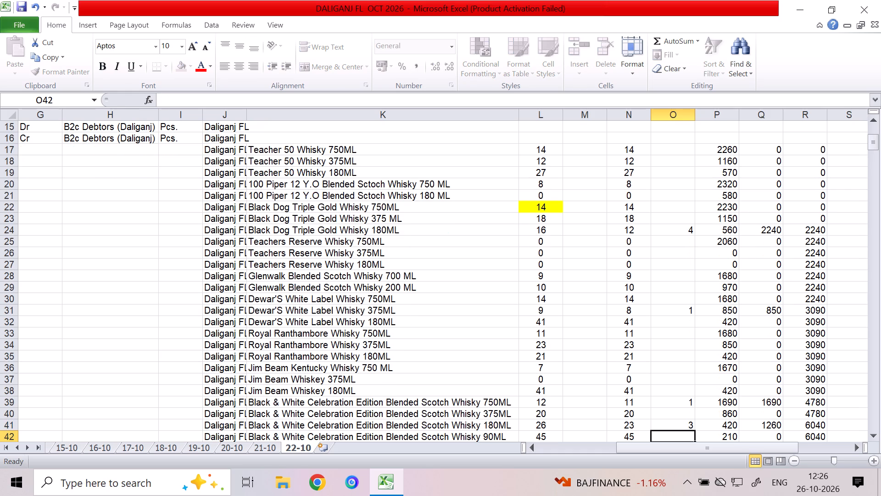
key(2)
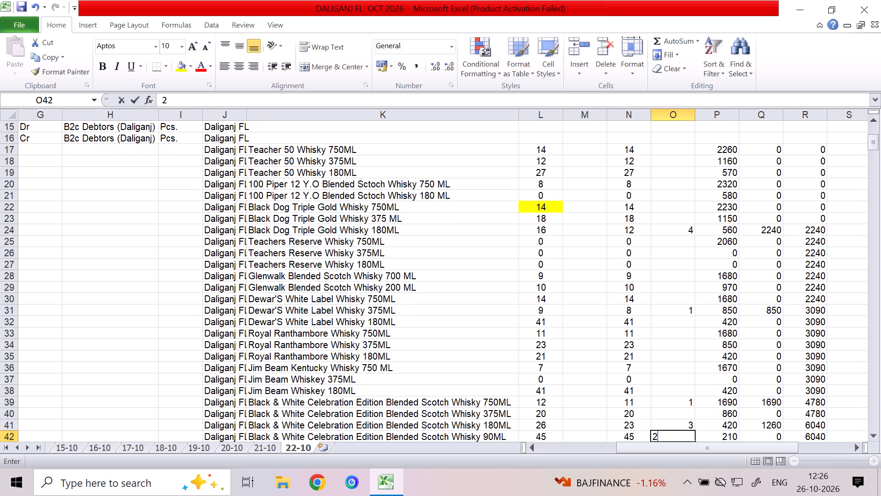
key(Down)
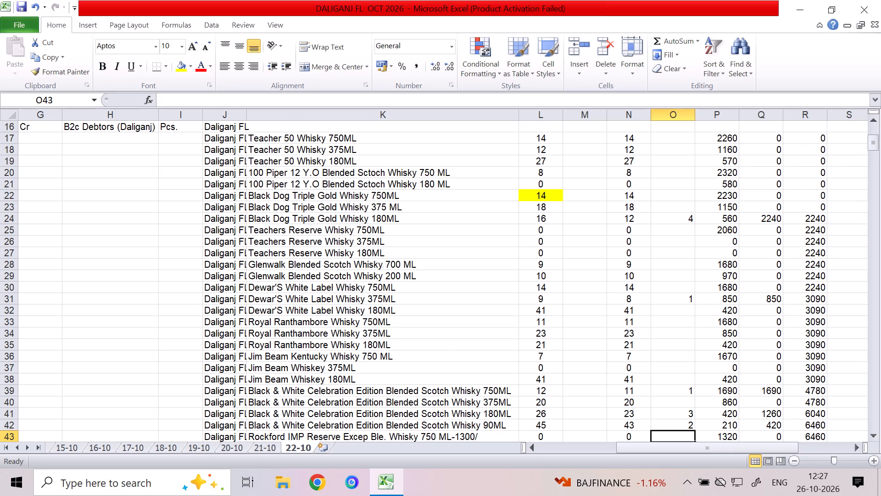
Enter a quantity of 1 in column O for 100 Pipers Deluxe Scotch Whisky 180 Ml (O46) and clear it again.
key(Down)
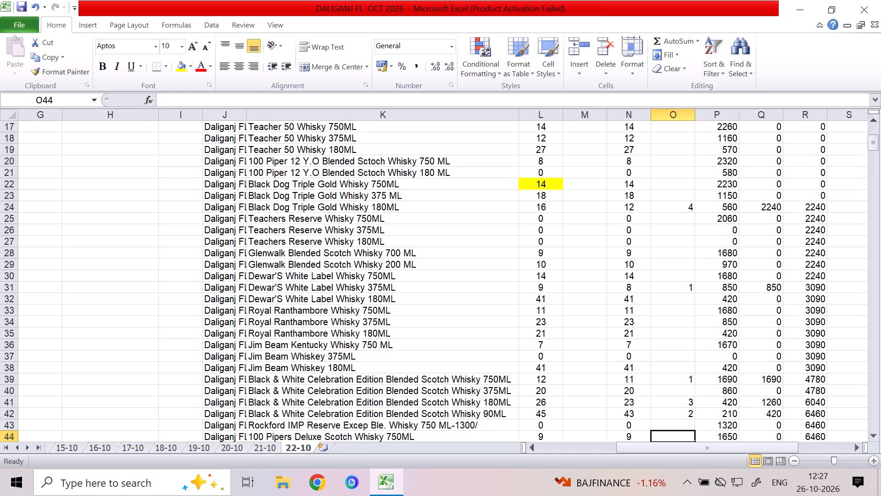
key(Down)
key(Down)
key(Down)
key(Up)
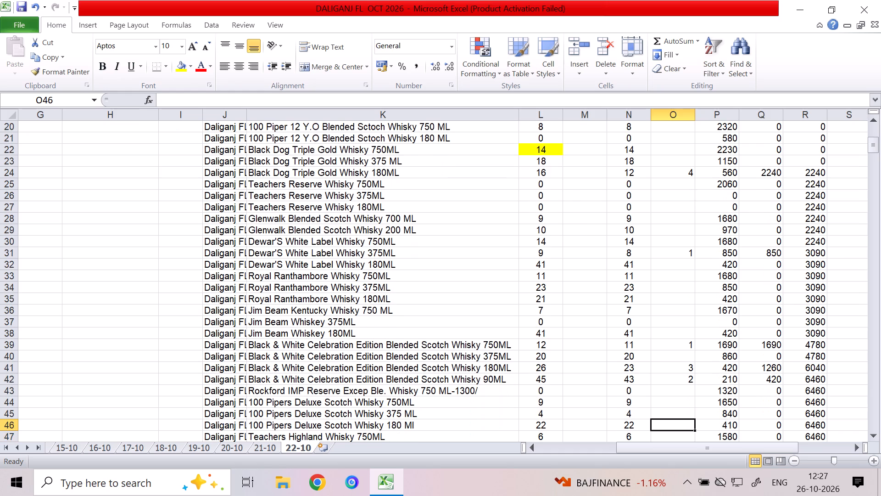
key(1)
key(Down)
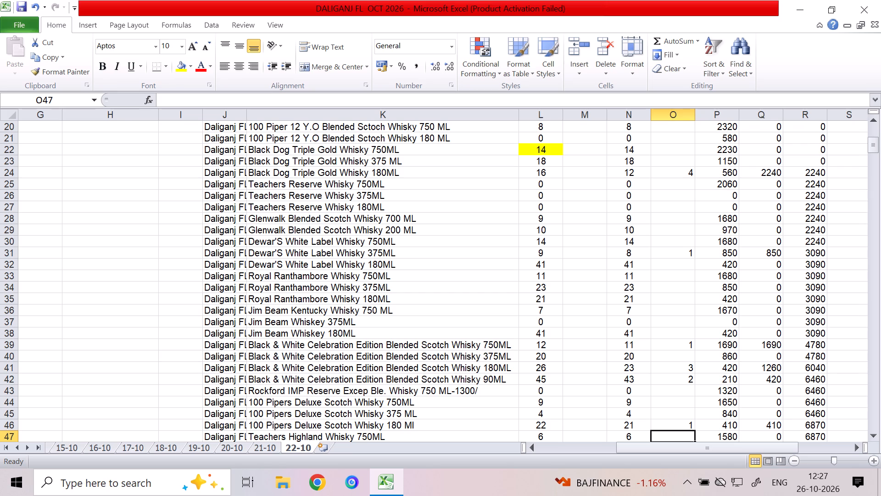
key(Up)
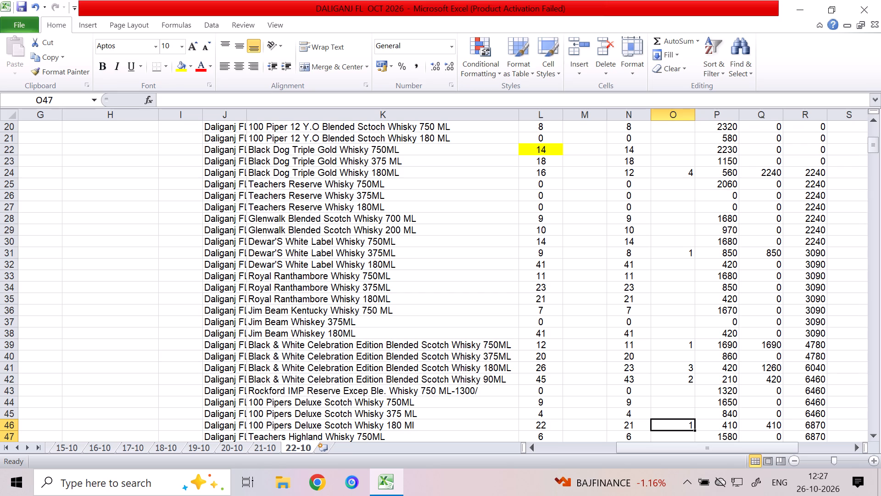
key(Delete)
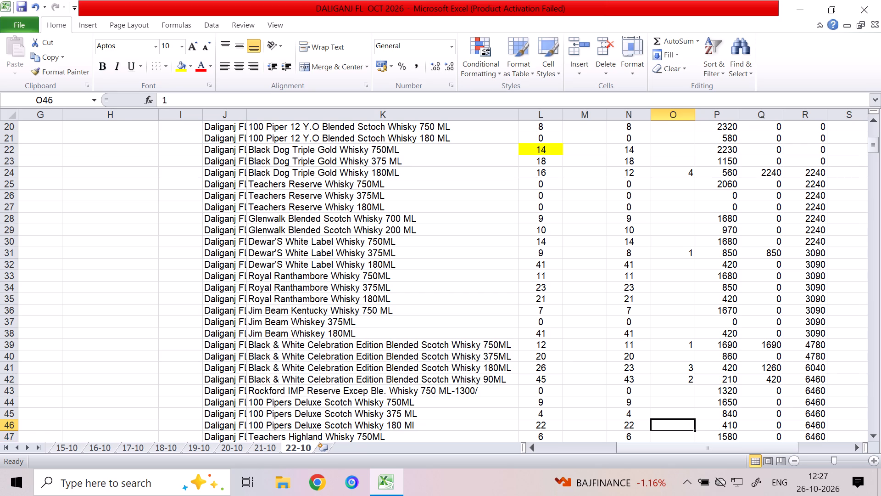
Enter a quantity of 12 in column M for 100 Pipers Deluxe Scotch Whisky 750ML (M44).
key(Up)
key(Up)
key(Up)
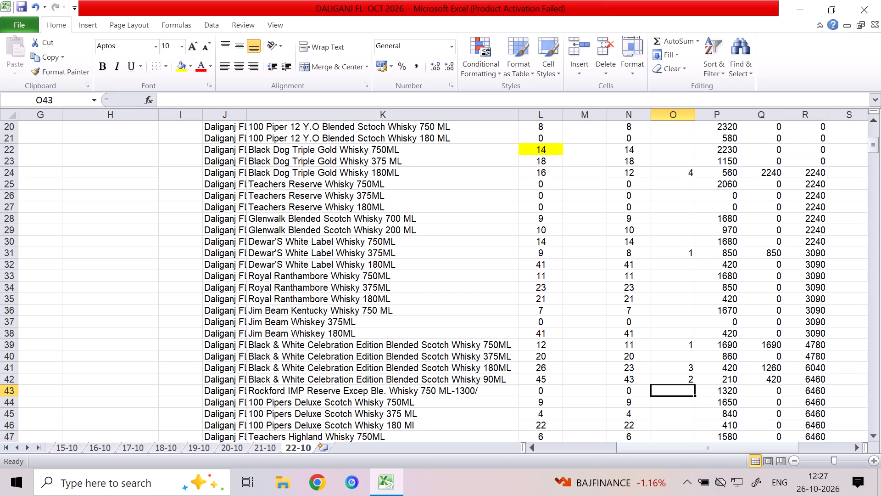
key(Left)
key(Left)
key(Left)
key(Left)
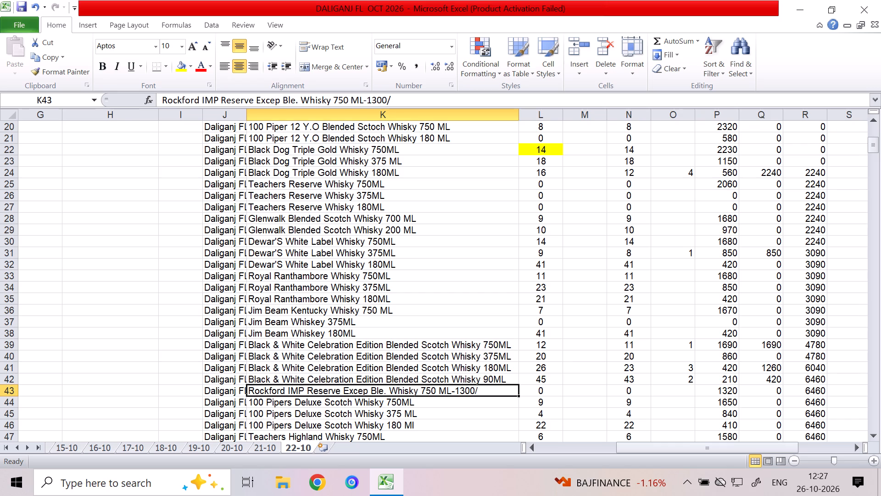
key(Down)
key(Right)
key(Right)
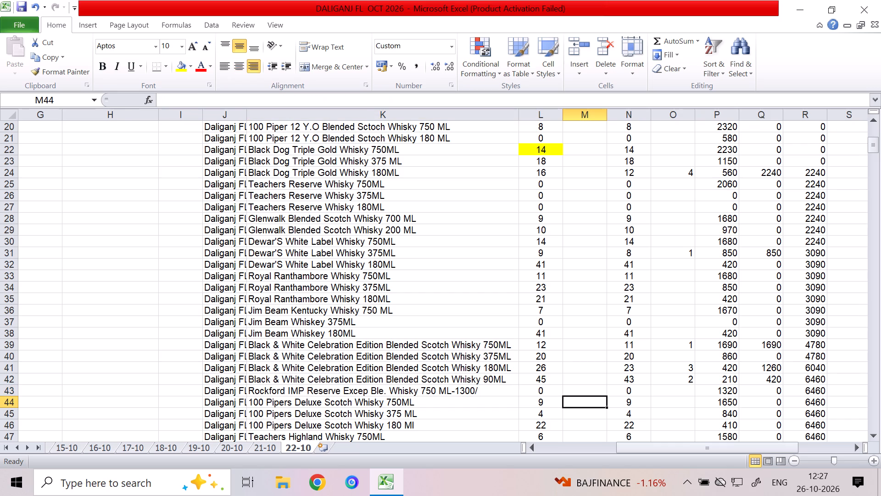
text(12)
key(Right)
key(Right)
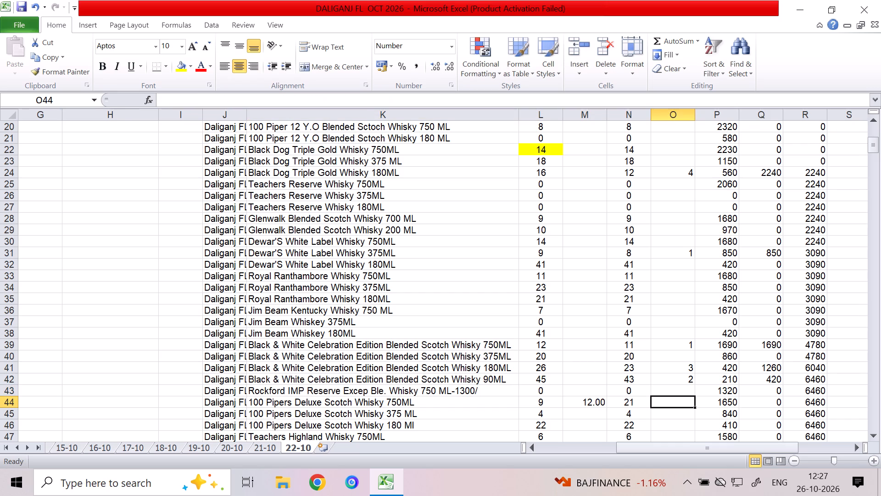
Enter a quantity of 24 in column M for 100 Pipers Deluxe Scotch Whisky 375 ML (M45).
key(Left)
key(Down)
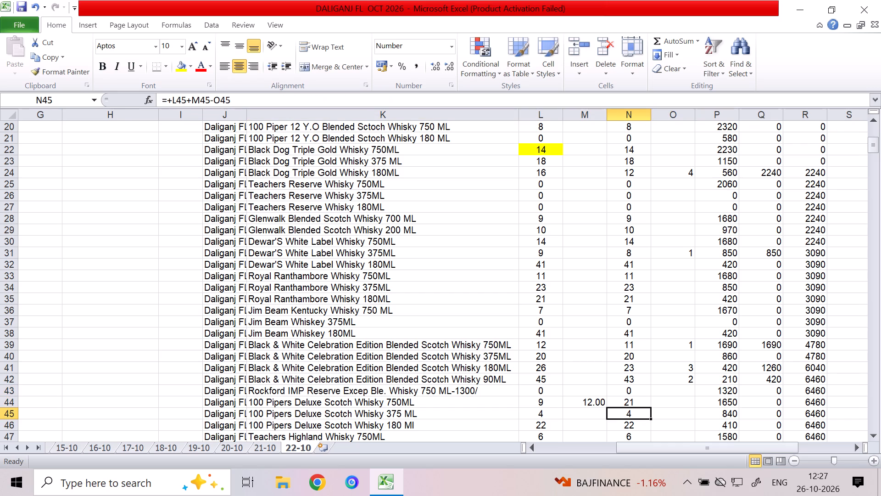
key(Left)
text(24)
key(Down)
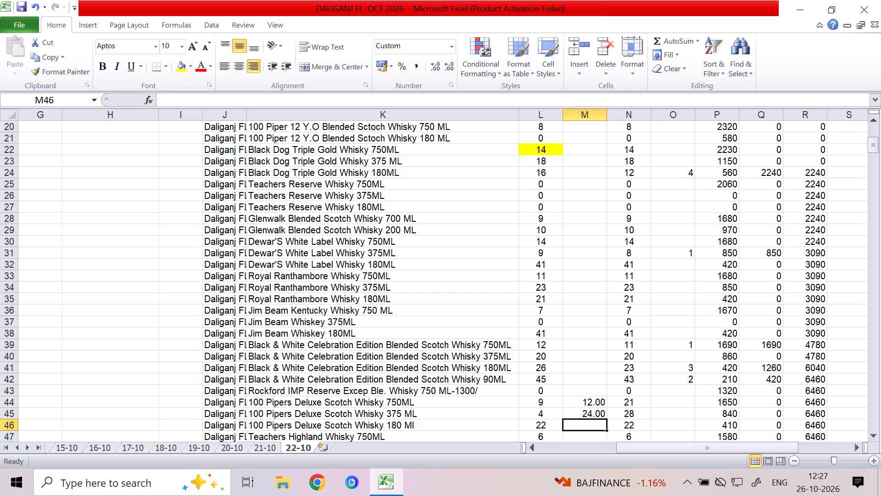
For Teachers Highland Whisky 750ML, enter 12 in column M (M47) and 1 in column O (O47).
key(Right)
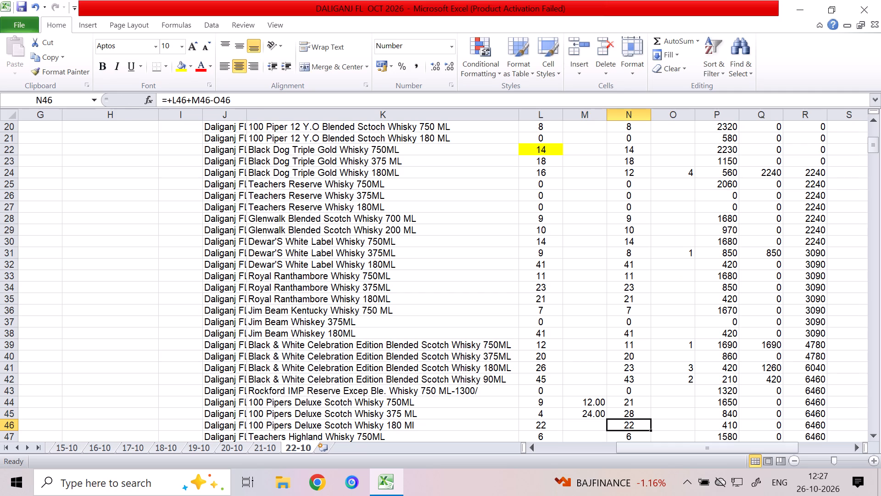
key(Down)
key(Left)
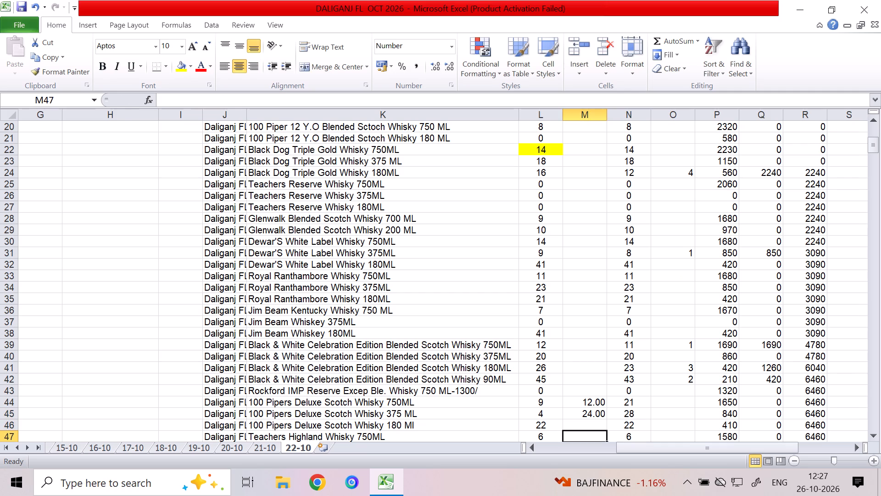
text(12)
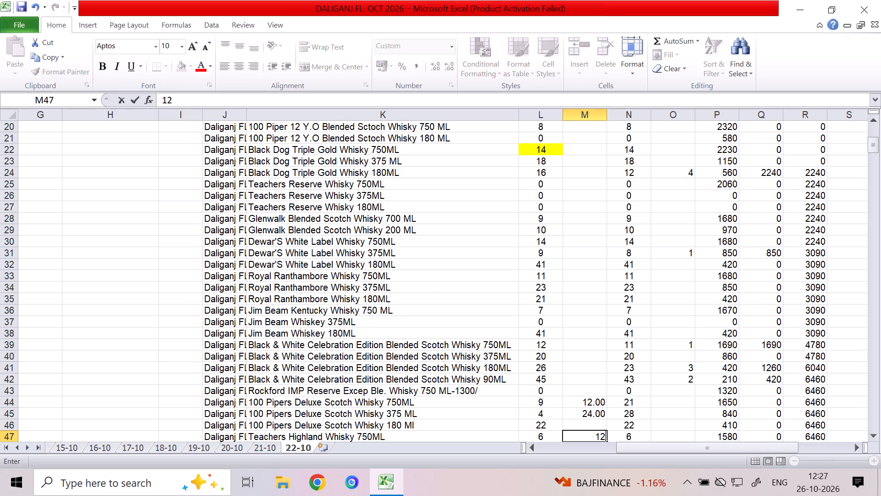
key(Right)
key(Right)
key(1)
key(Down)
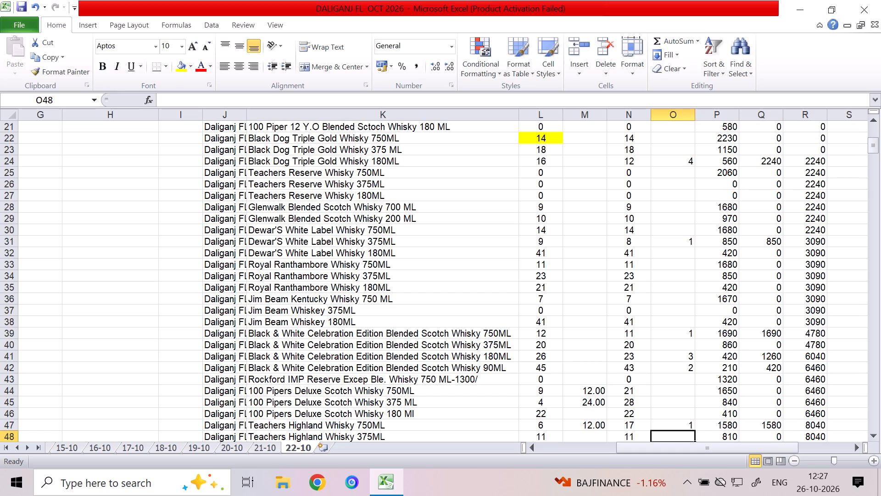
key(Up)
key(Left)
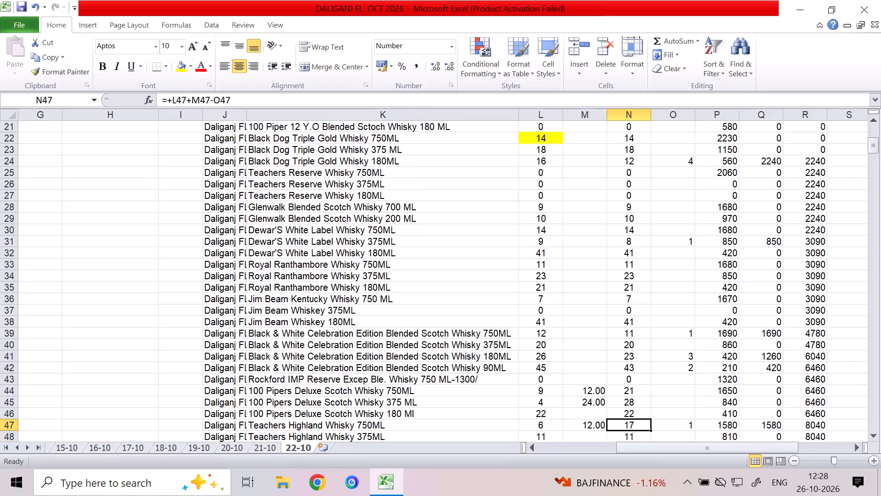
key(Left)
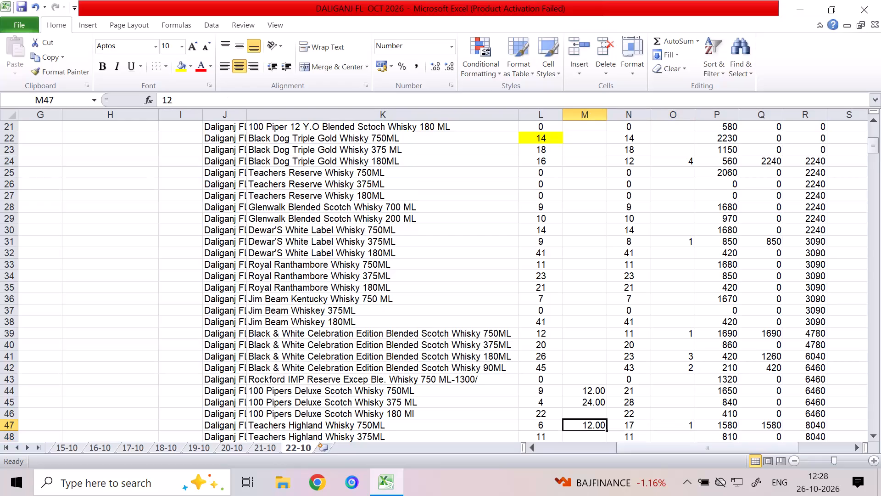
key(Right)
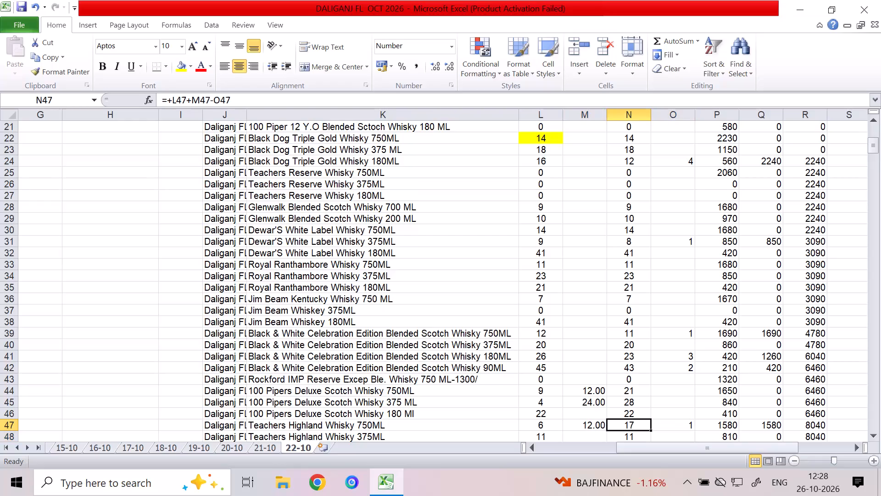
Enter a quantity of 24 in column M for Black Dog Centenary Whisky 375ML (M54).
key(Down)
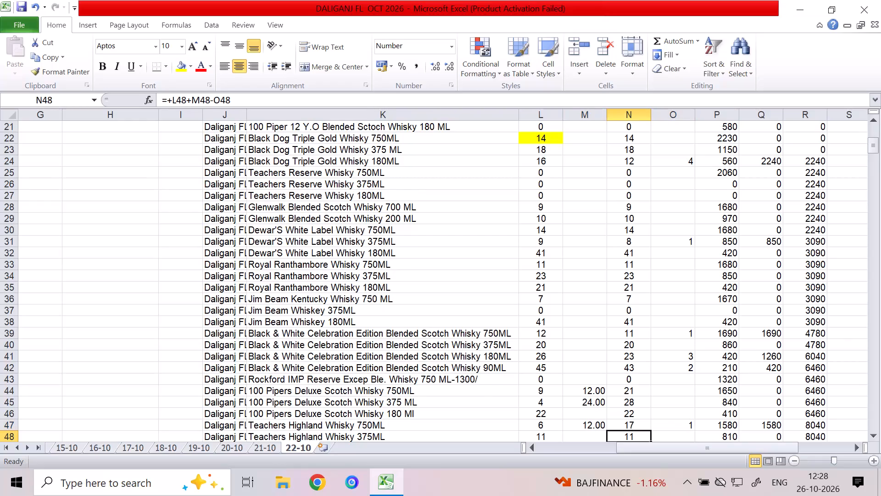
key(Down)
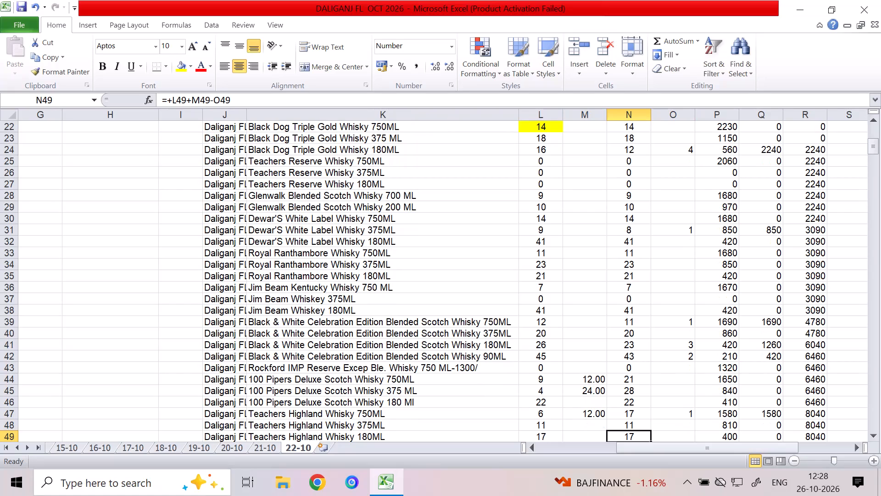
key(Down)
key(Down)
key(Down)
key(Down)
key(Down)
key(Up)
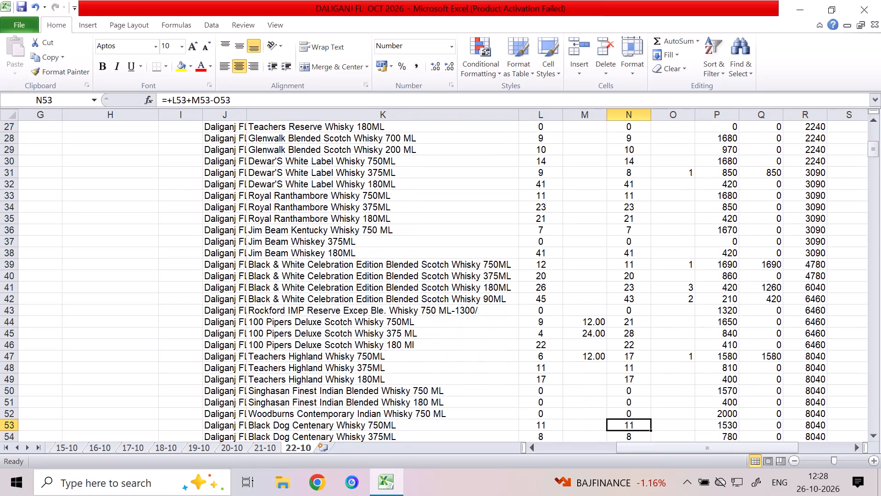
key(Down)
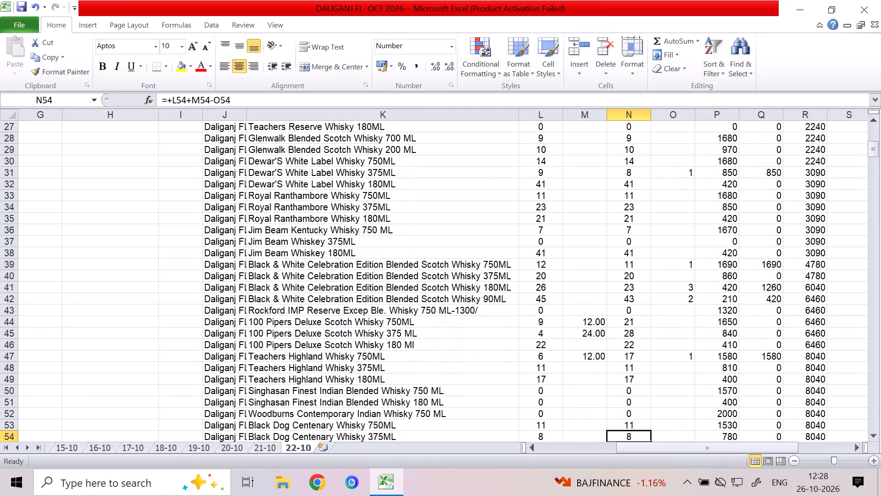
key(Left)
text(24)
key(Right)
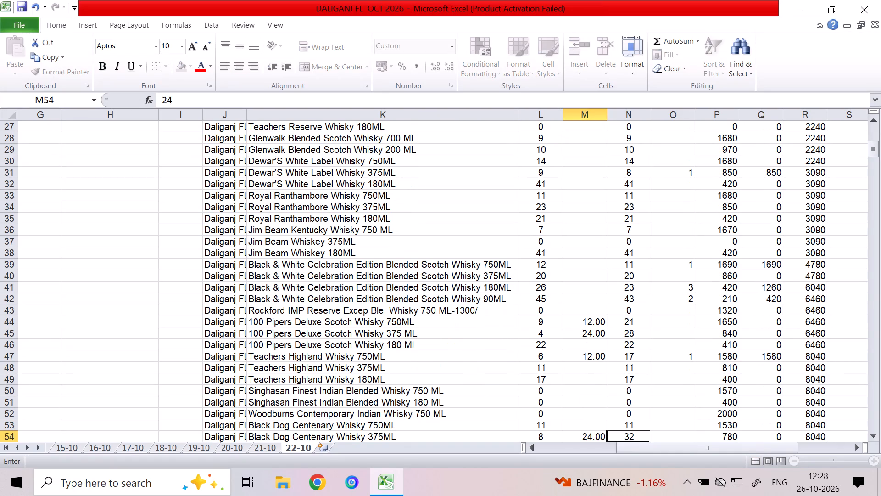
key(Right)
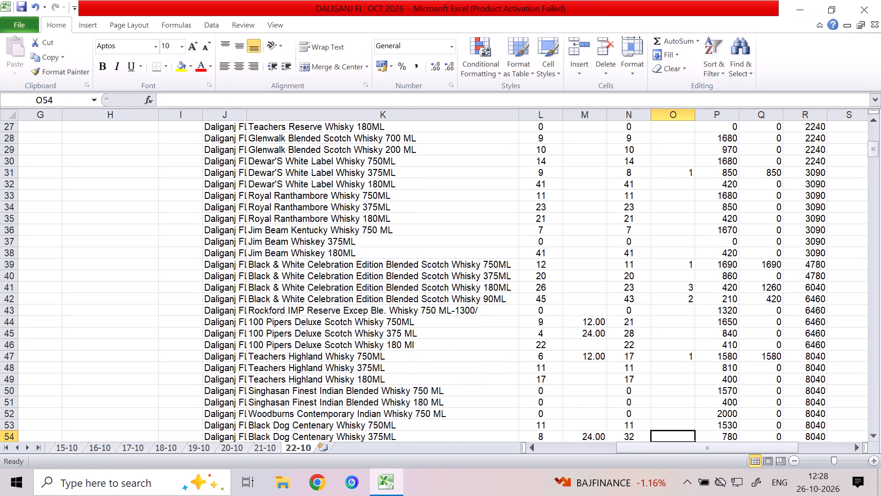
Enter a sold quantity of 1 in column O for Black Dog Centenary Whisky 375ML (O54).
key(1)
key(Down)
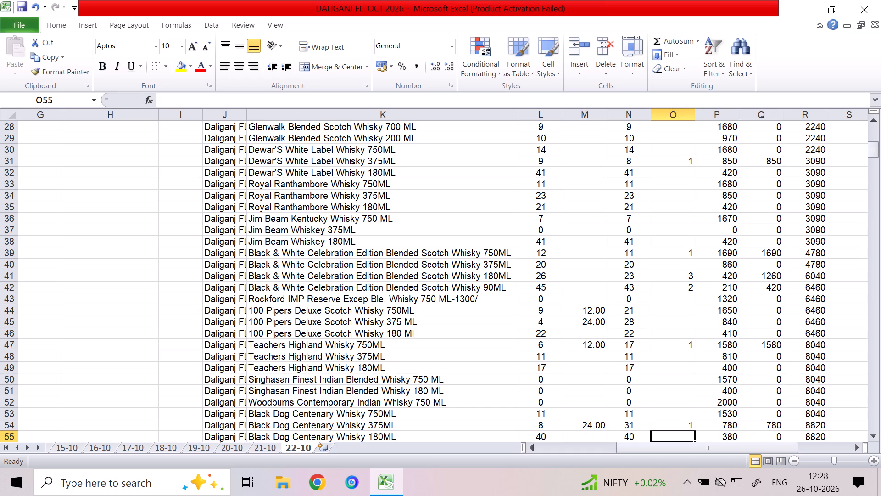
In column M, enter 48 for Black Dog Centenary Whisky 180ML (M55) and 96 for Black Dog Centenary Whisky 90ML (M56).
key(Left)
key(Left)
key(Right)
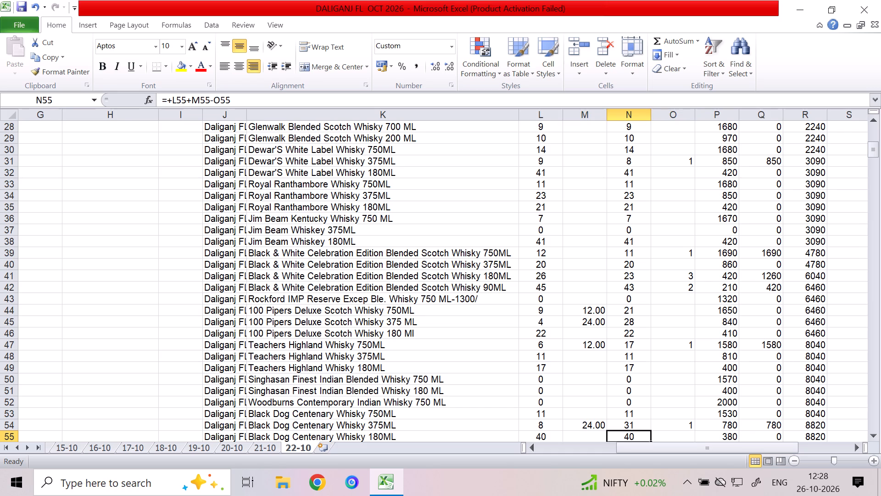
key(Right)
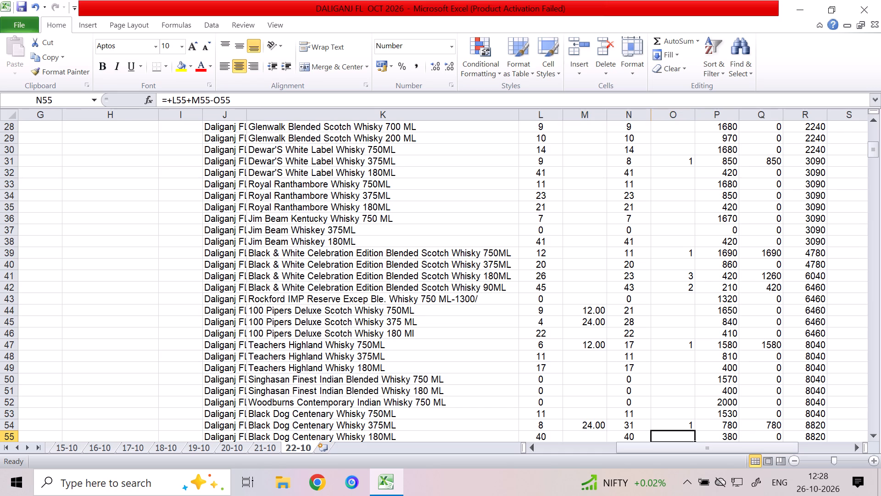
key(Left)
key(Left)
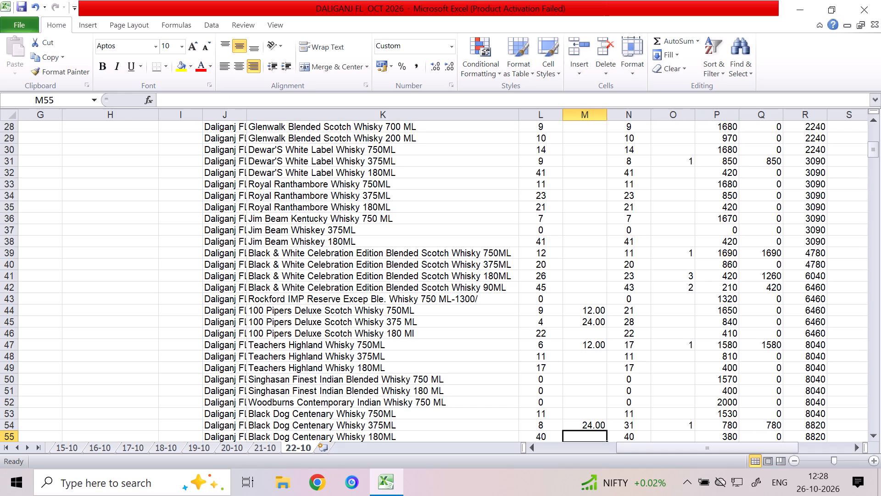
key(Left)
key(Right)
key(Right)
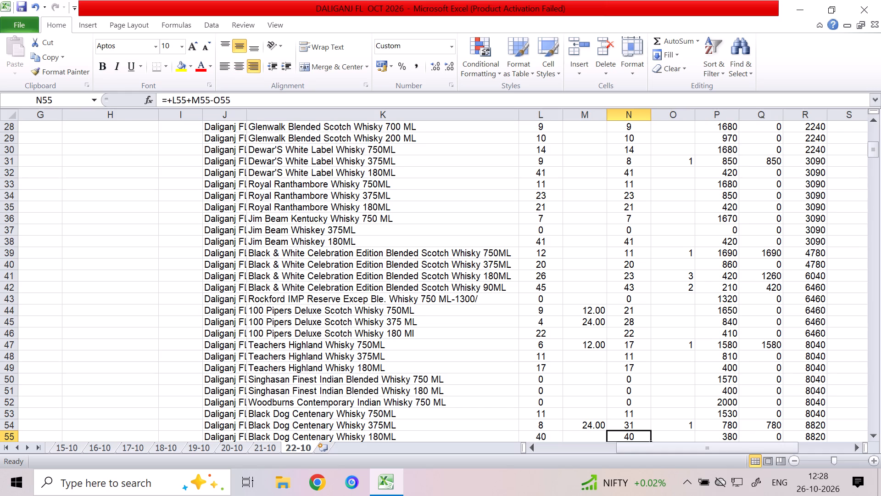
key(Right)
key(Left)
key(Left)
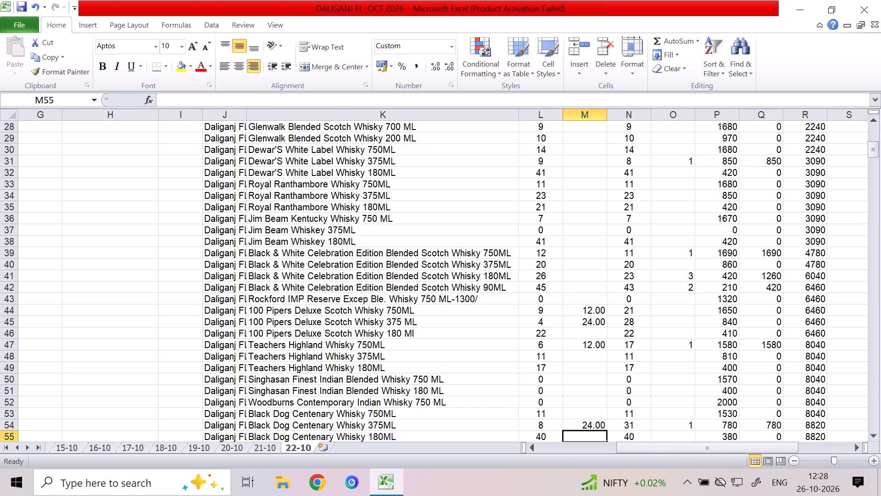
key(Down)
key(Down)
key(Down)
key(Up)
key(Up)
key(Up)
key(Right)
key(Right)
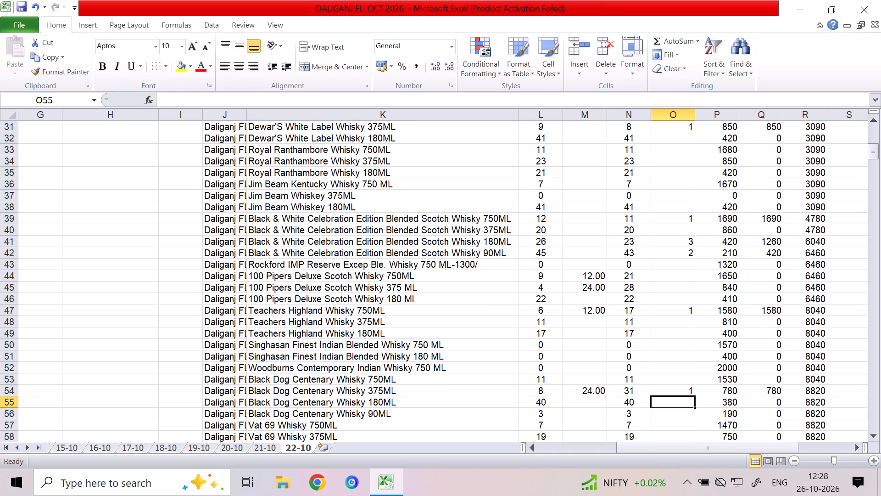
key(Left)
key(Left)
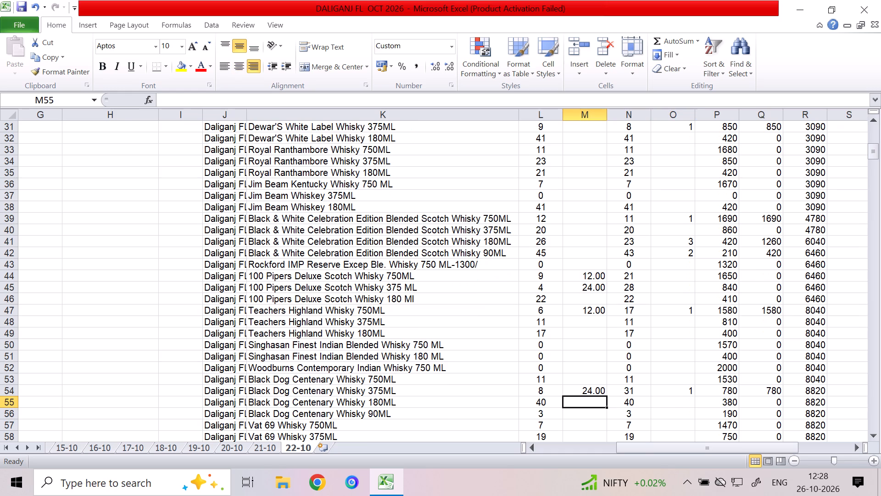
text(48)
key(Down)
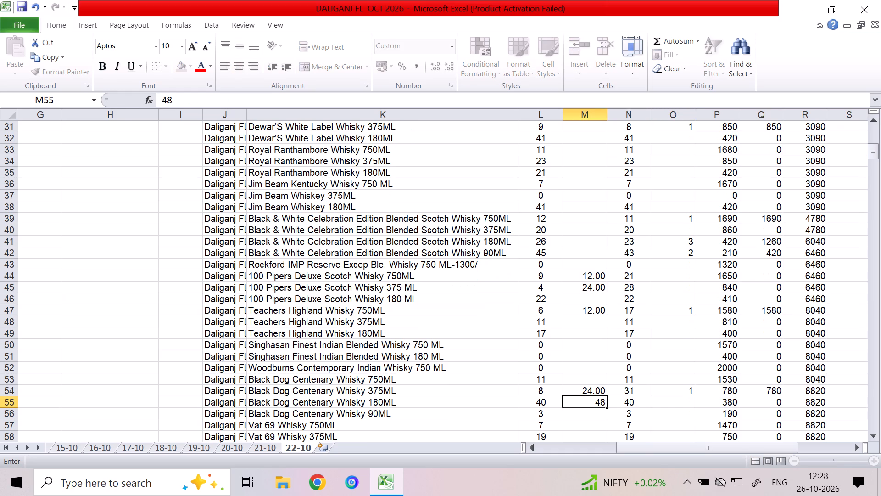
text(96)
key(Down)
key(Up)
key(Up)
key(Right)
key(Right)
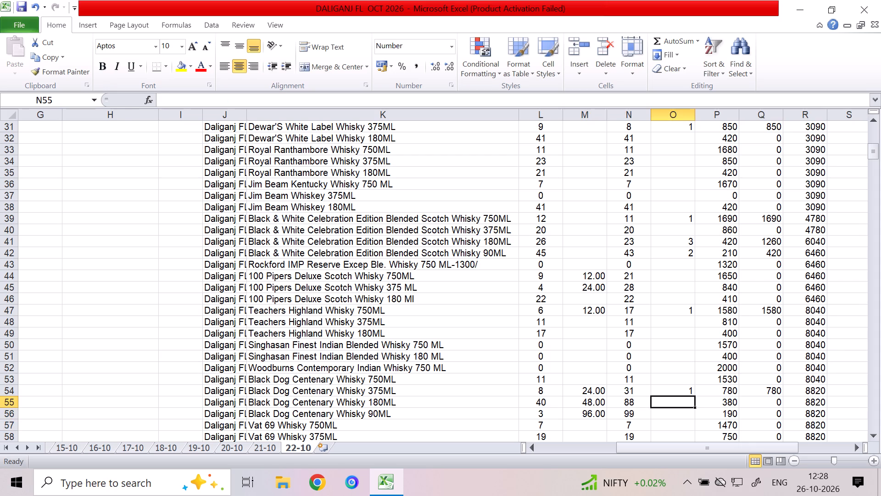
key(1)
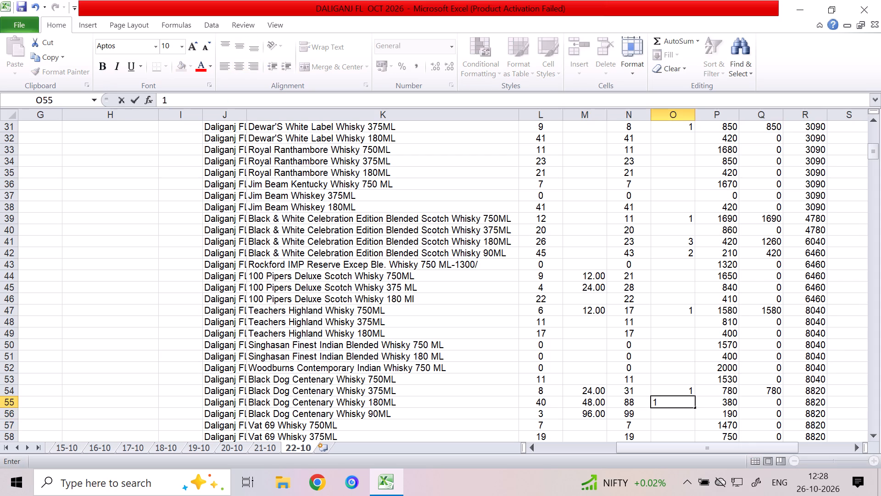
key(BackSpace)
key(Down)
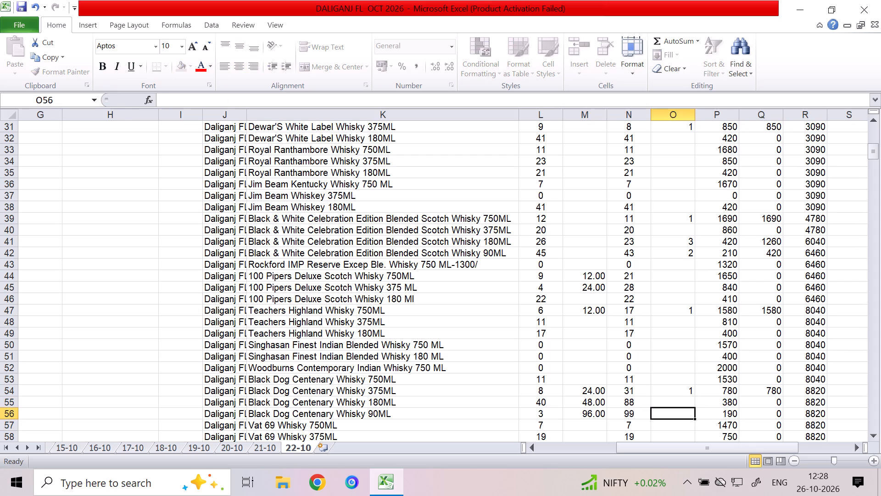
In column O, enter 2 for Vat 69 Whisky 375ML (O58) and 1 for Vat 69 Whisky 180ML (O59).
key(Down)
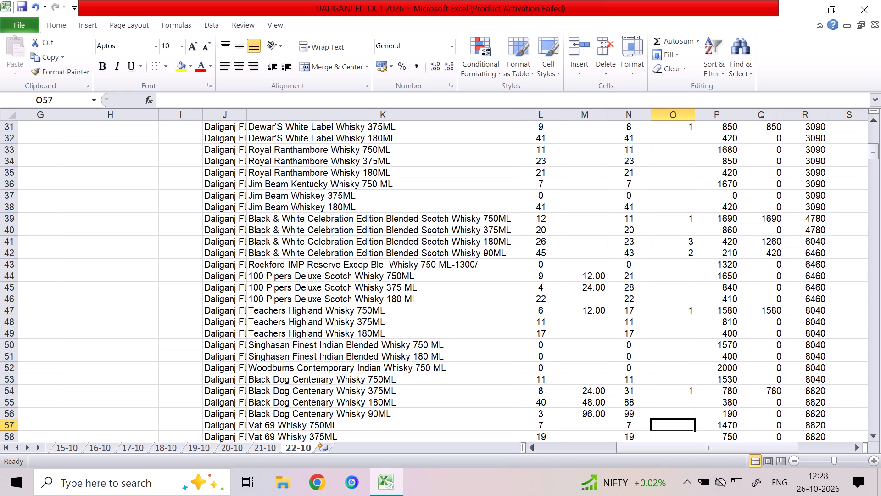
key(Down)
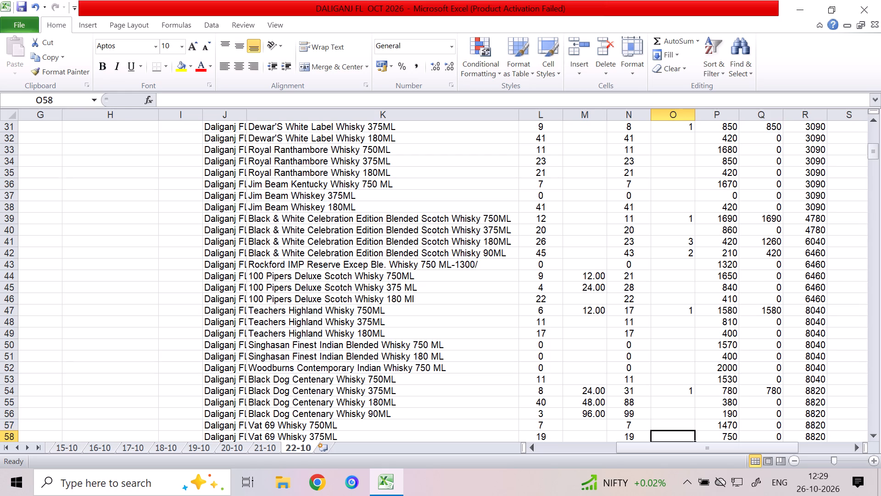
key(2)
key(Down)
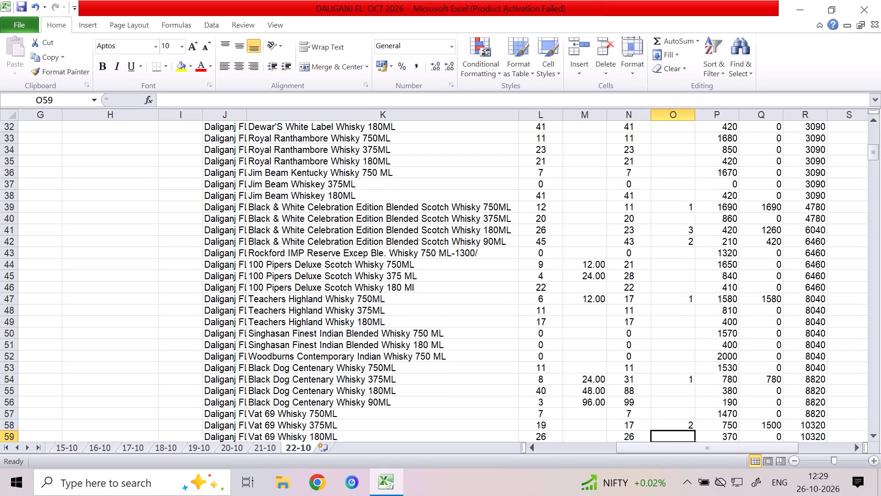
key(1)
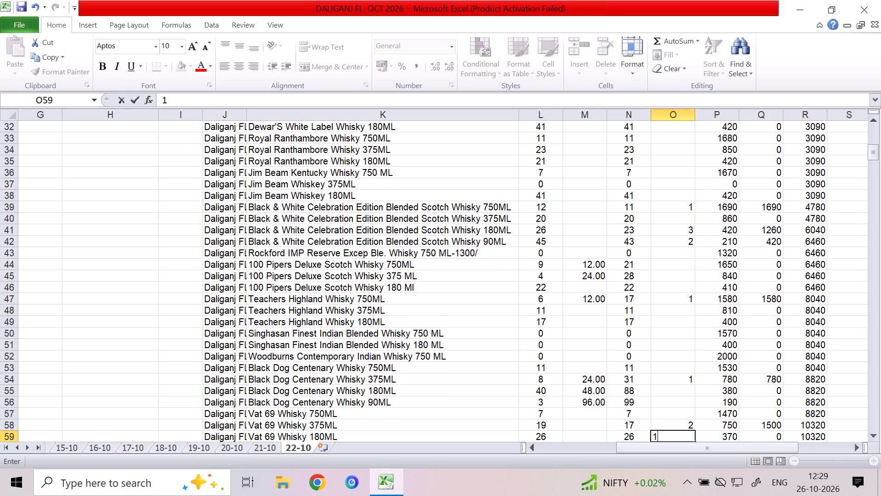
key(Down)
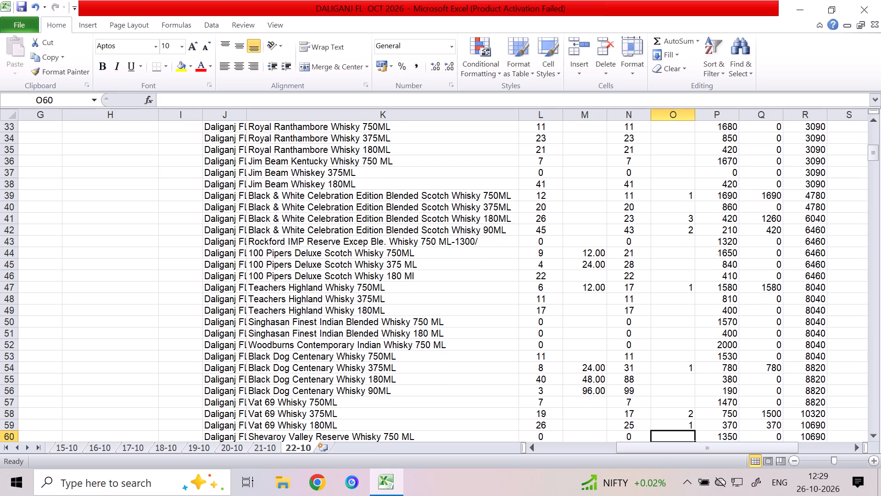
Enter a sold quantity of 1 in column O for Golfershot 18 Hole Rare Whisky 375 ML (O62).
key(Down)
key(Down)
key(Down)
key(Up)
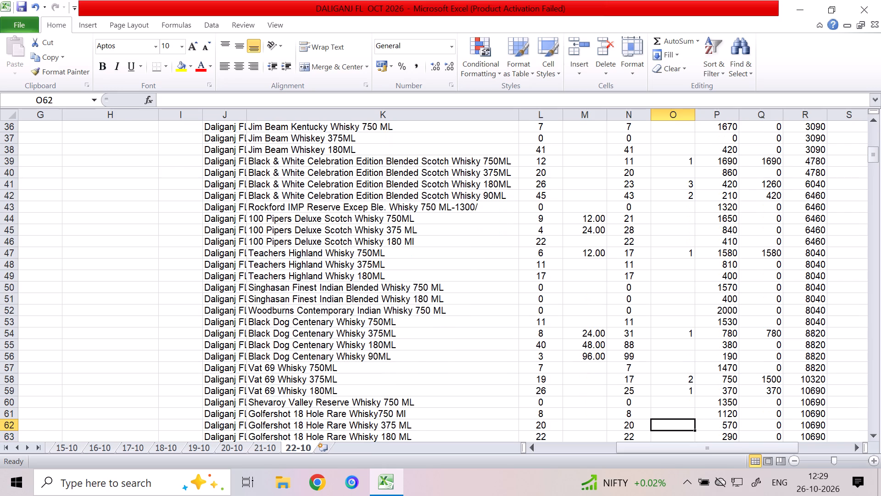
key(Up)
key(Left)
key(Left)
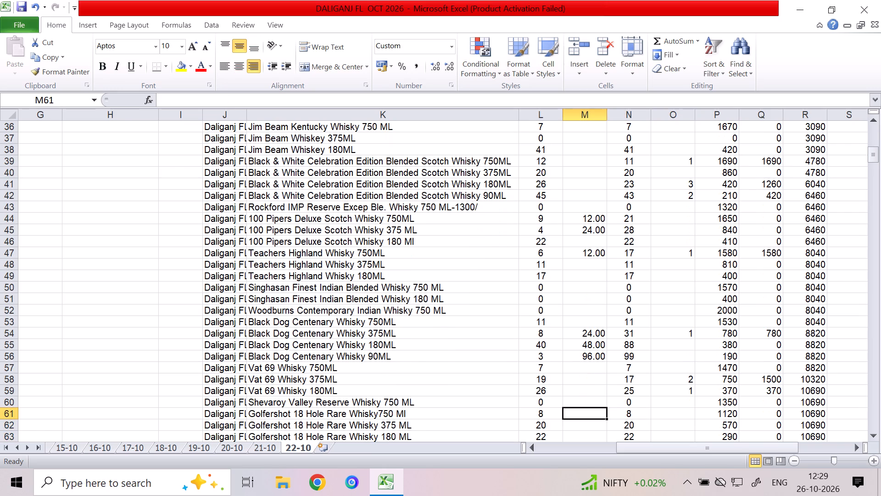
key(Right)
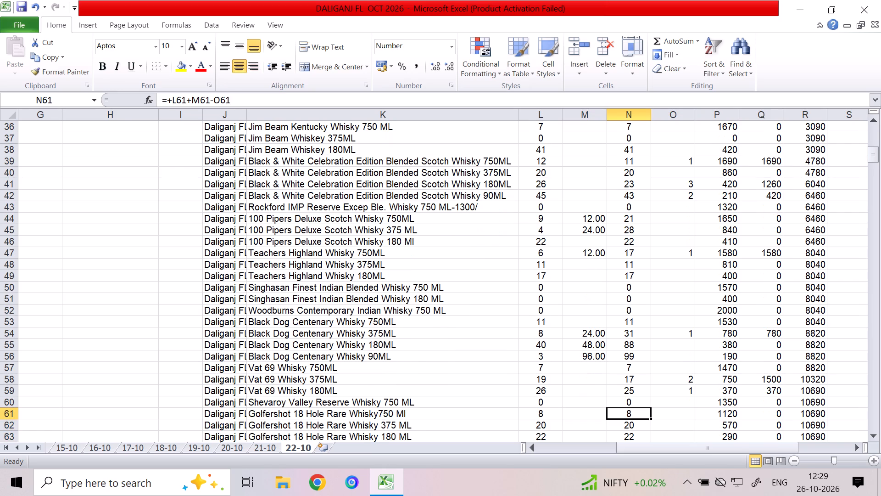
key(Down)
key(Right)
key(1)
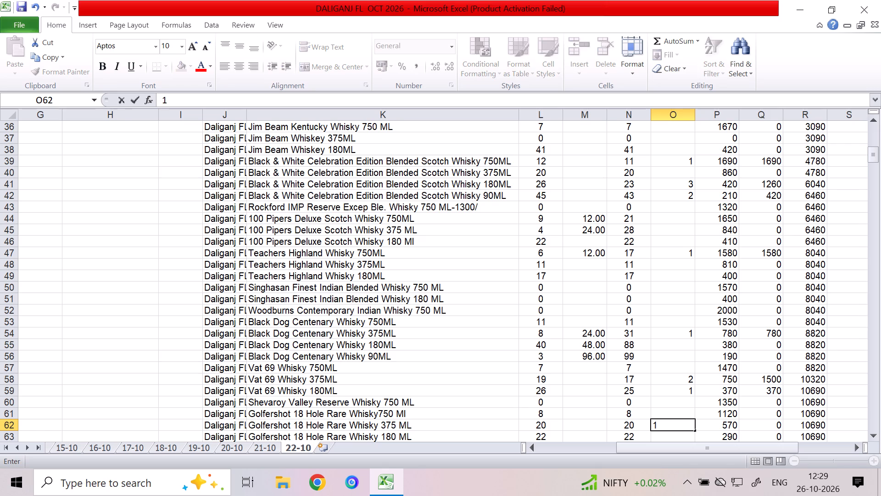
key(Down)
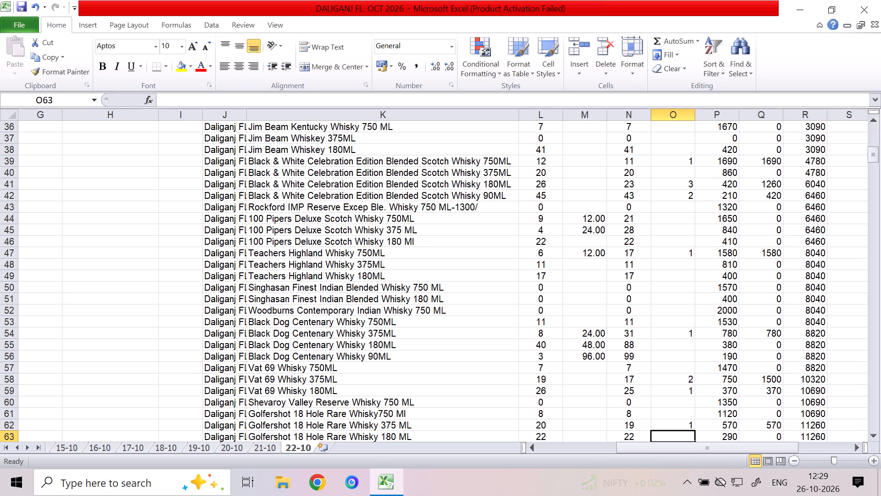
In column O, enter 4 for American Pride Gold Whisky 180ML (O66) and 10 for American Pride Gold Whisky 90 ML (O67).
key(Down)
key(Down)
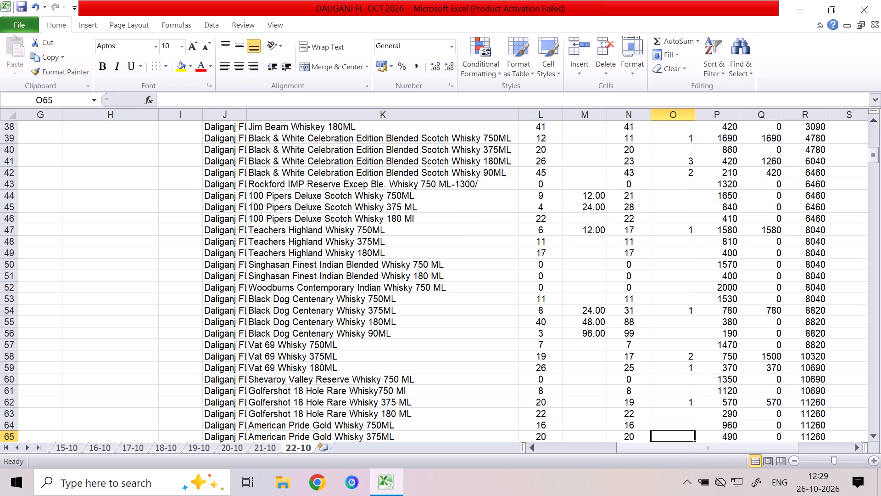
key(Down)
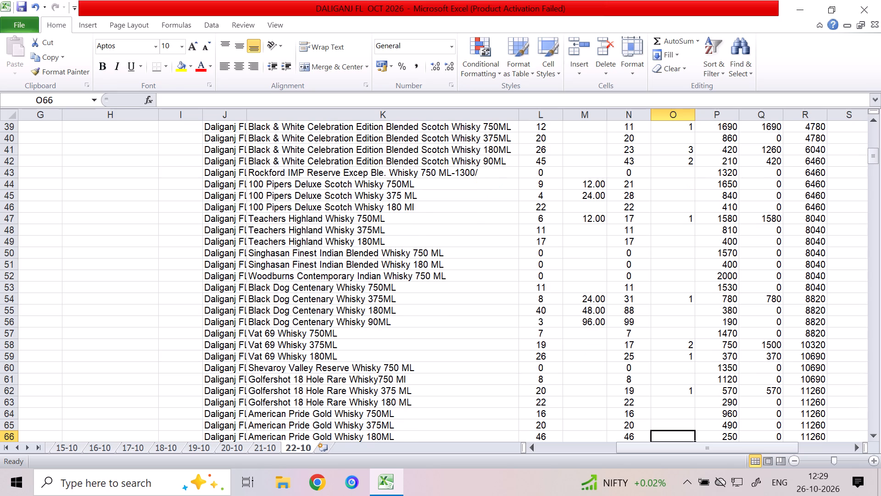
key(4)
key(Down)
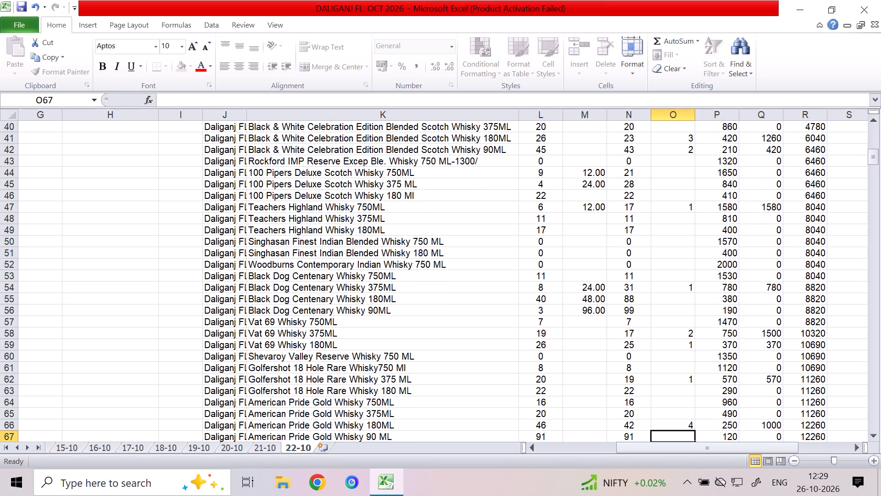
text(10)
key(Down)
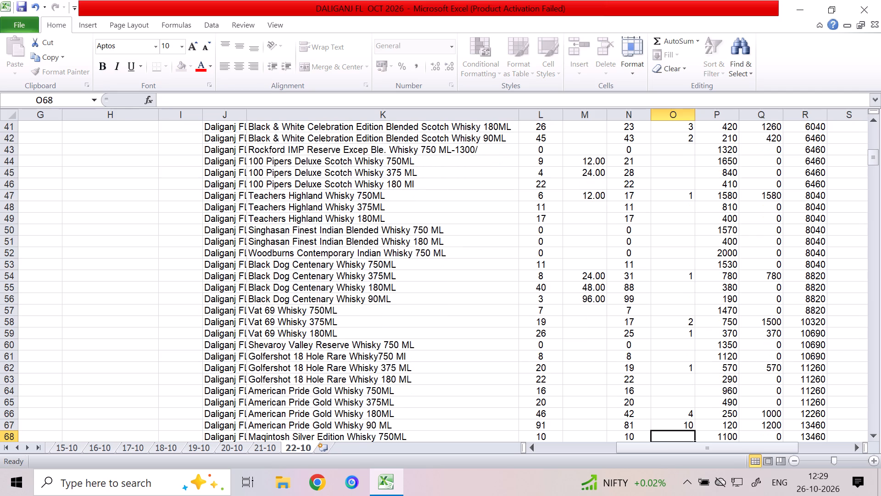
Enter a sold quantity of 1 in column O for Maqintosh Silver Edition Whisky 375 ML (O69).
key(Down)
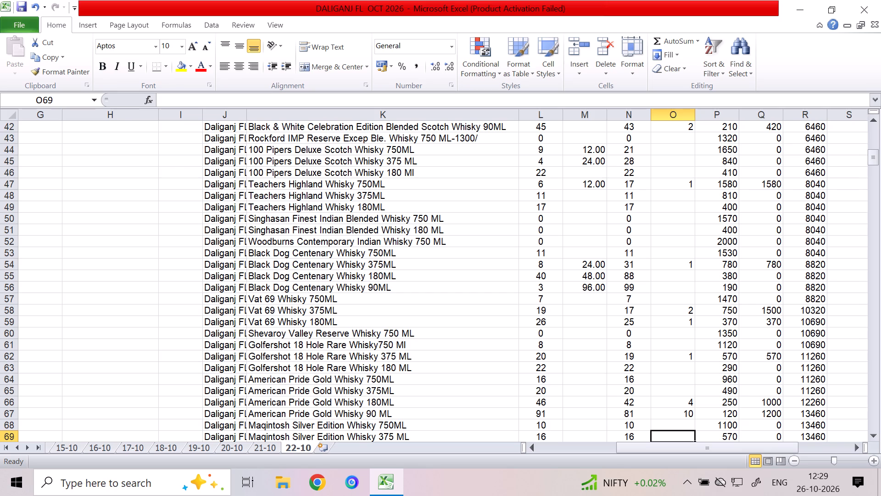
key(1)
key(Down)
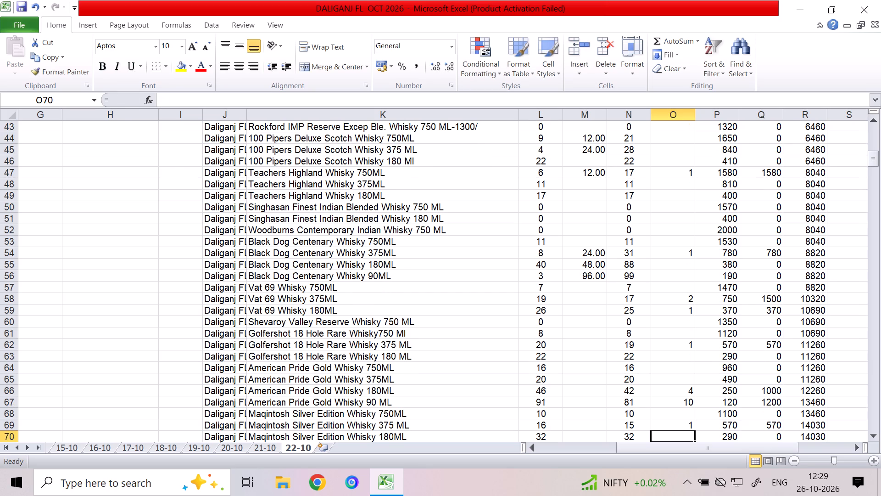
For Blenders Pride Reserve Whisky, enter column O quantities of 1 for 750ML, 6 for 375ML, 33 for 180ML and 6 for 90ML (O71:O74).
key(Down)
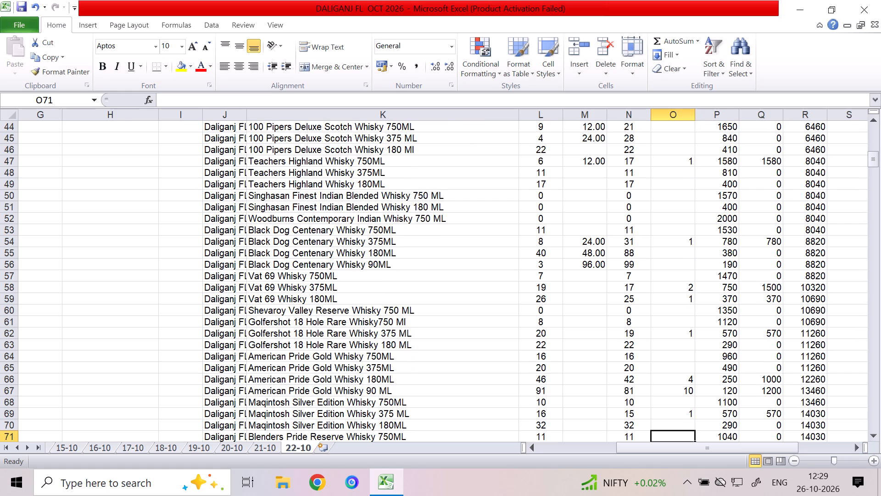
key(1)
key(Down)
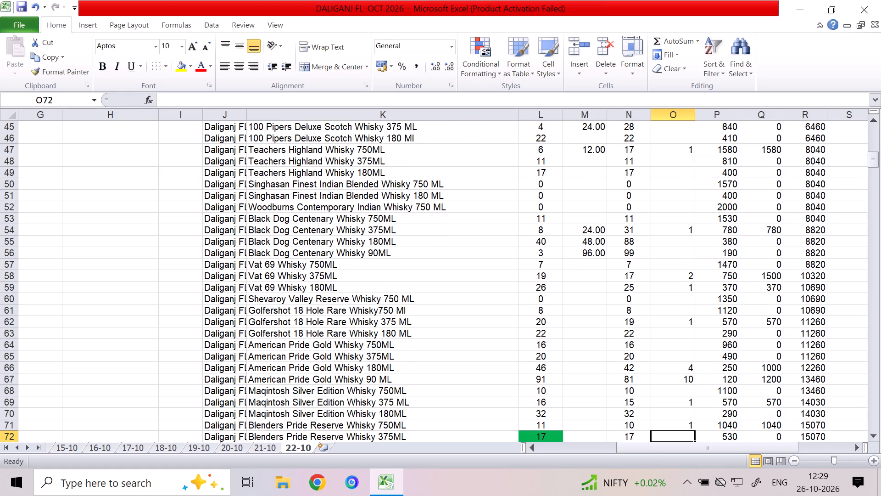
key(6)
key(Down)
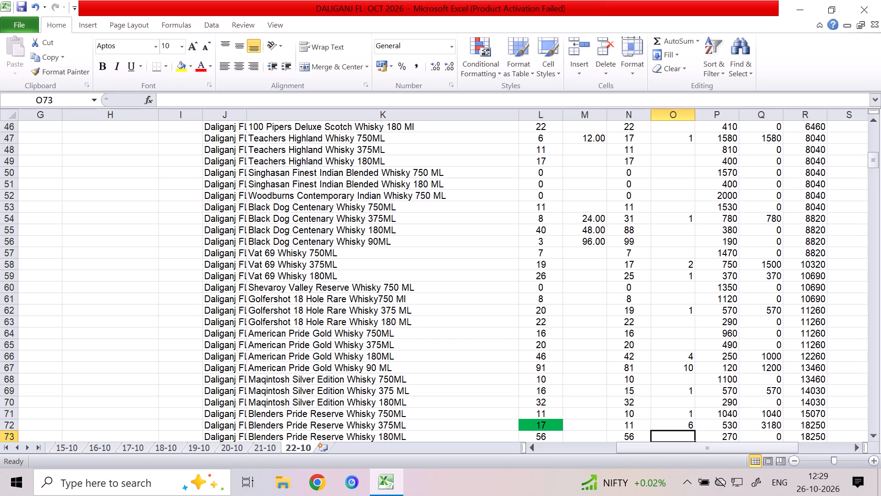
text(33)
key(Down)
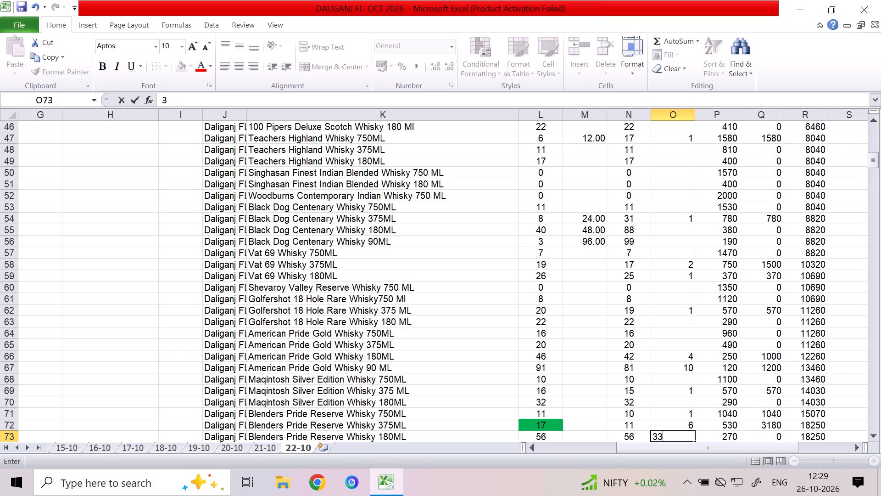
key(6)
key(Down)
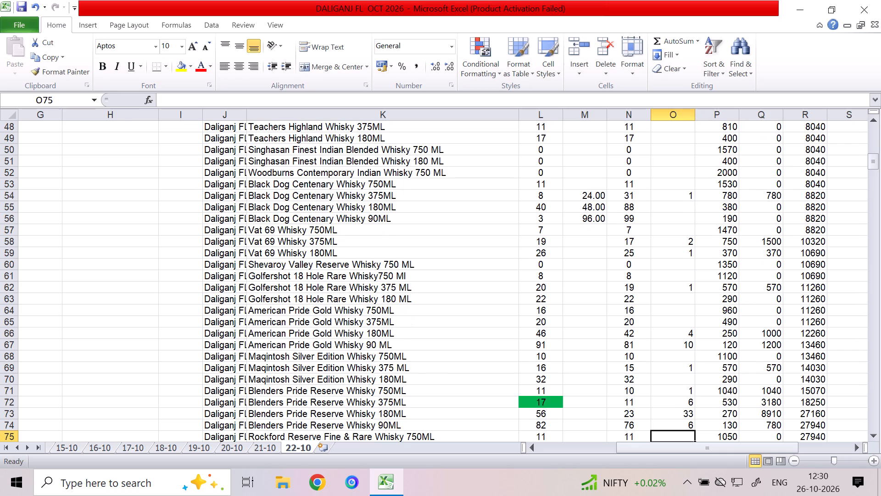
For Rockford Reserve Fine & Rare Whisky, enter column O quantities of 2 for 750ML, 4 for 375ML, 18 for 180ML and 8 for 90 ML (O75:O78).
key(Down)
key(Up)
key(2)
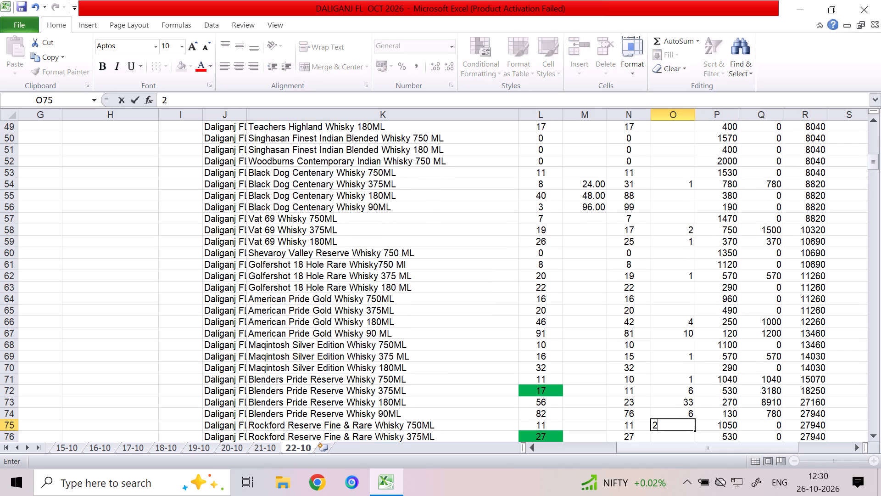
key(Down)
key(4)
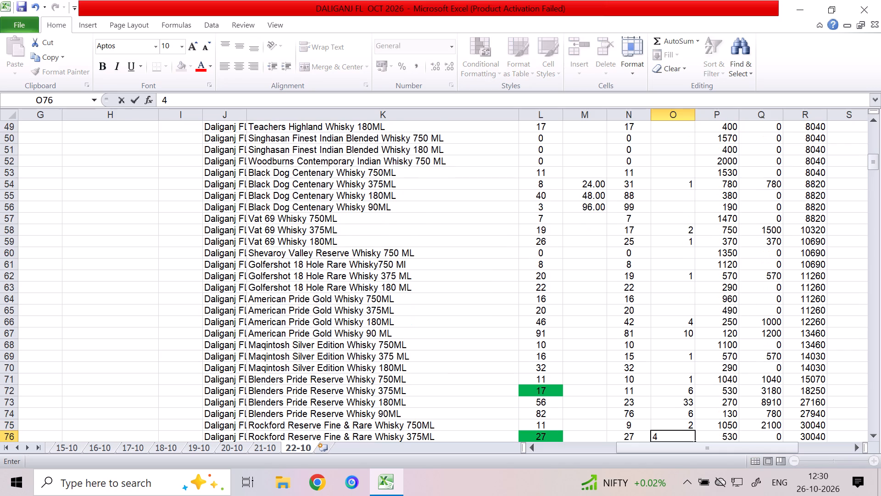
key(Down)
text(18)
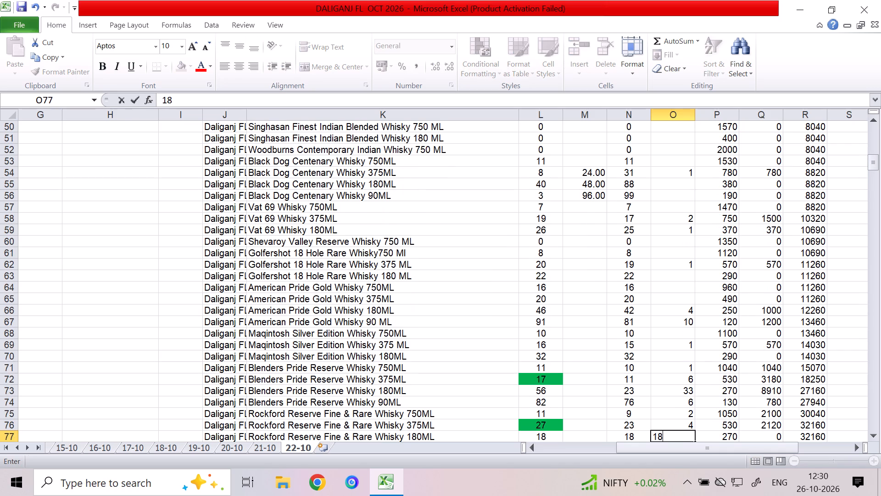
key(Down)
key(8)
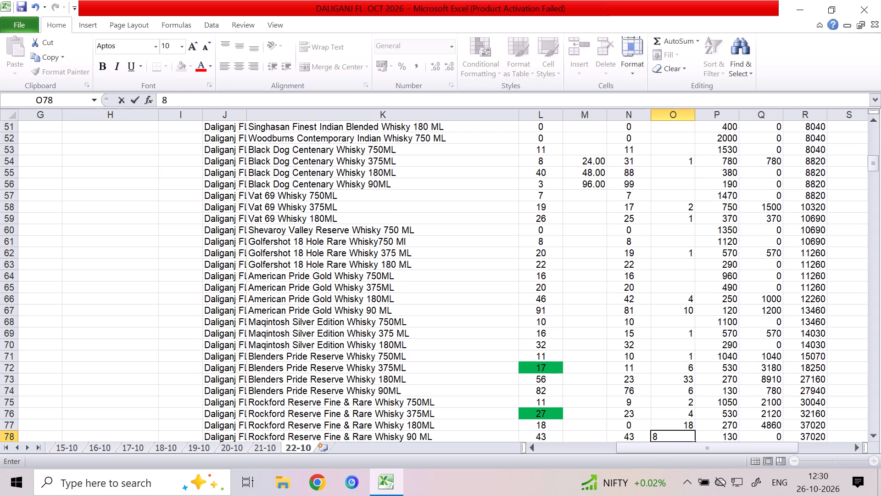
key(Down)
Enter an added quantity of 96 in column M for Rockford Reserve Fine & Rare Whisky 180ML (M77).
key(Up)
key(Up)
key(Up)
key(Up)
key(Left)
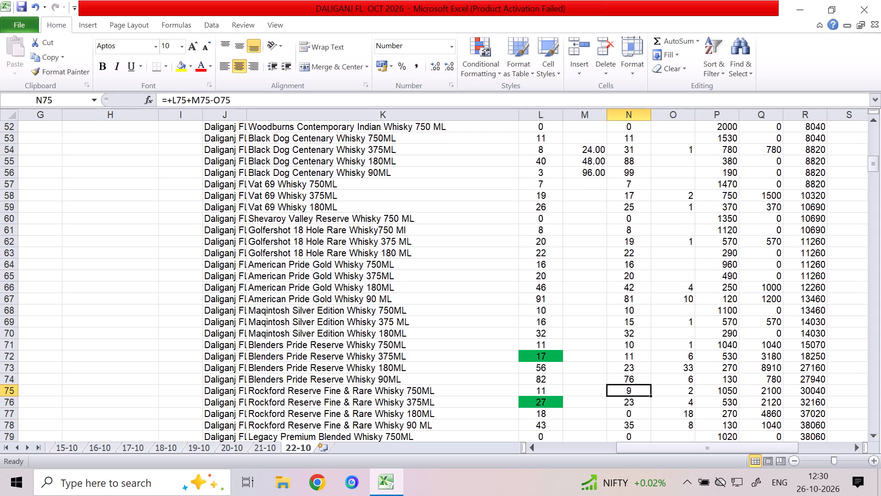
key(Down)
key(Down)
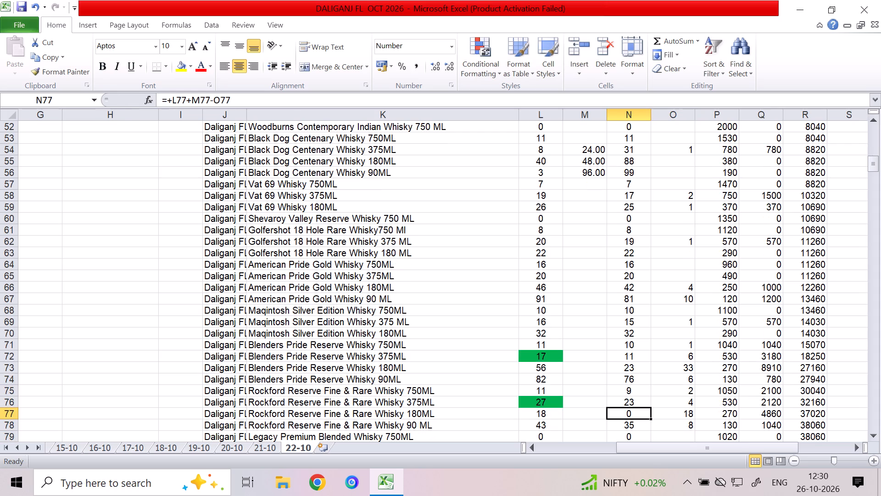
key(Left)
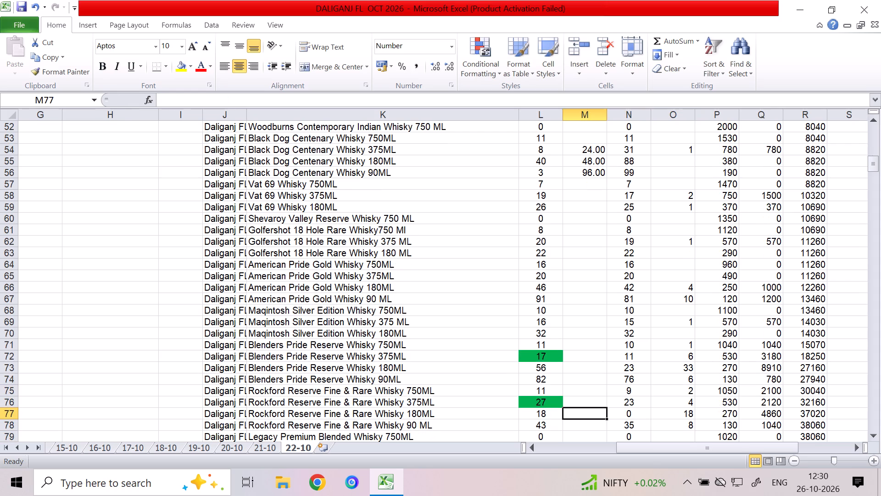
text(96)
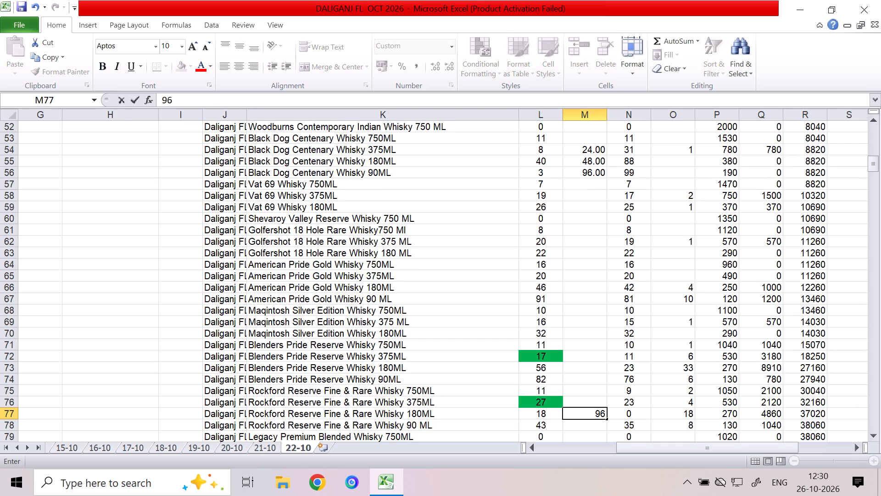
key(Right)
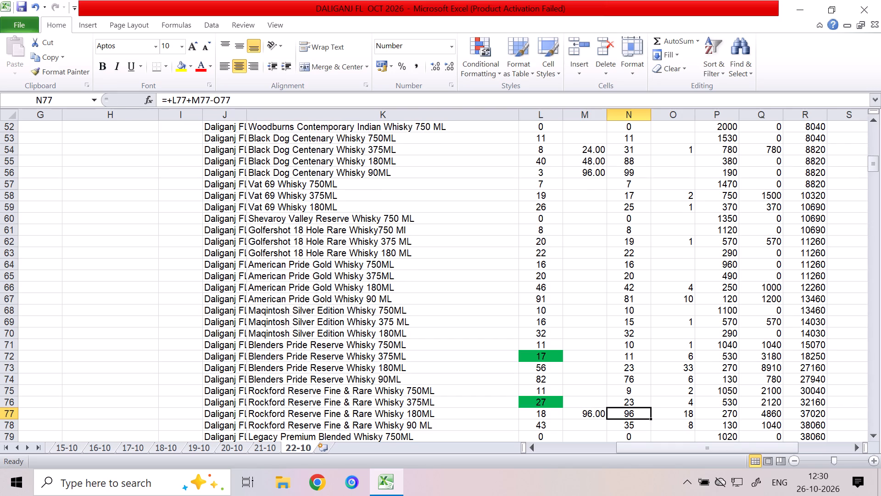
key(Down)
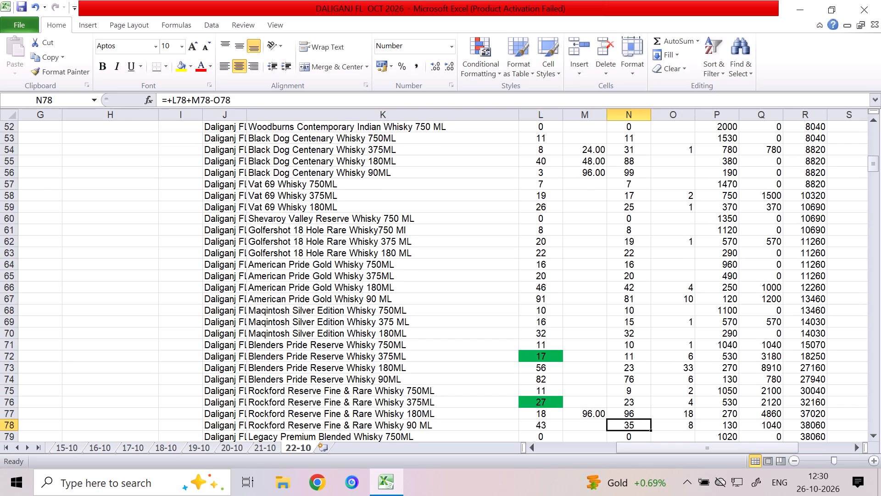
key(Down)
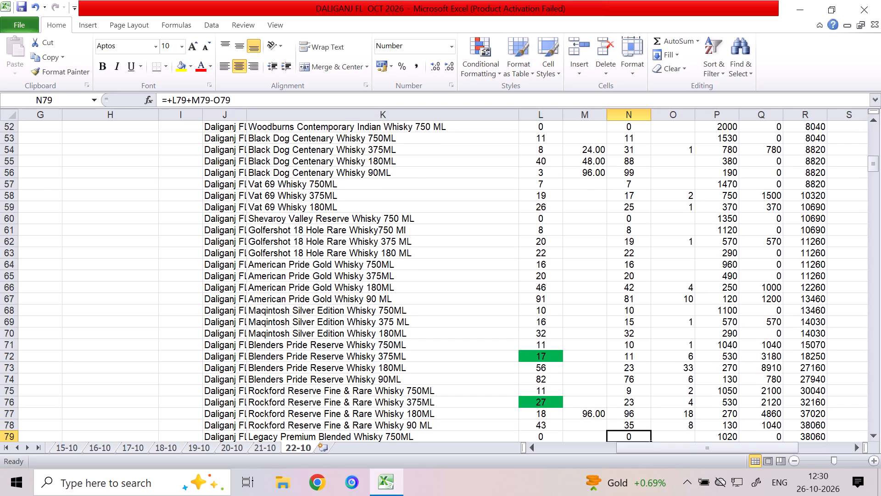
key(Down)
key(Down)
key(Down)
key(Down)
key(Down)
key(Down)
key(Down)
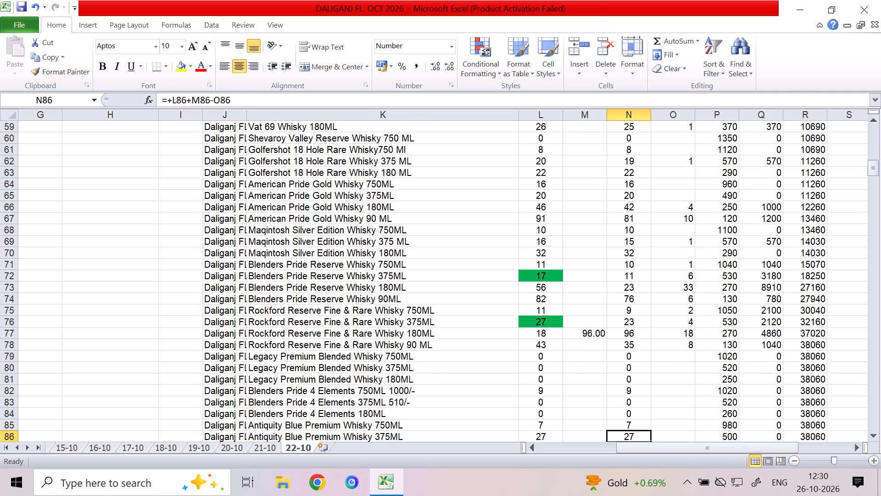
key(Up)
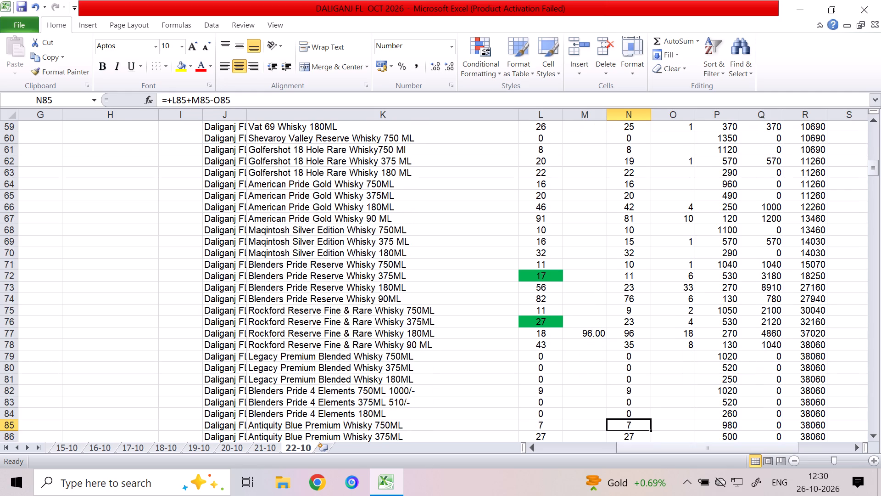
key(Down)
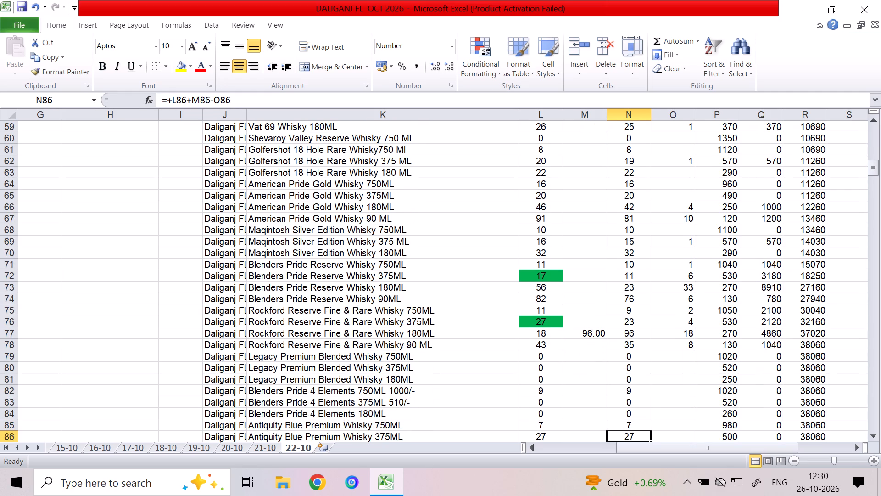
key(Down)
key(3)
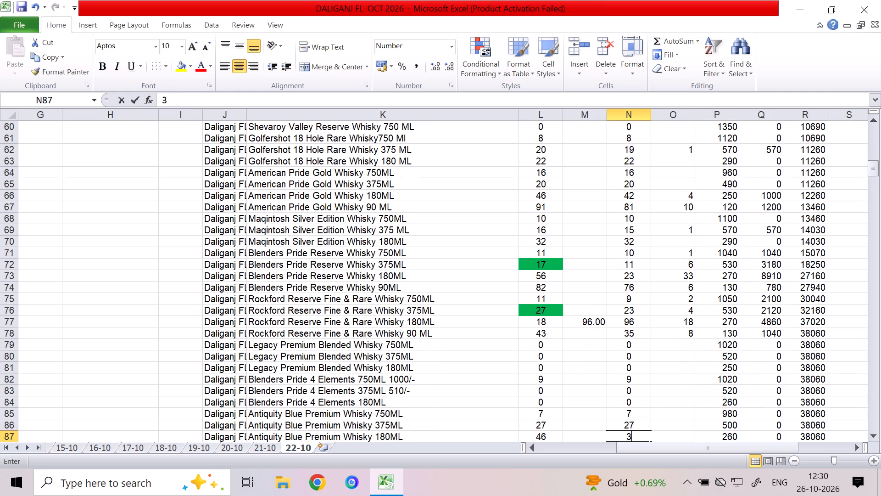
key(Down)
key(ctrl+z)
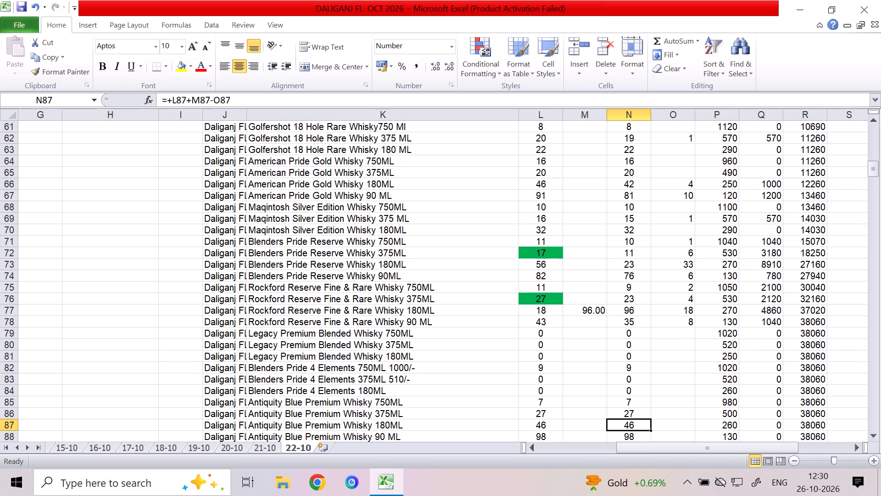
Enter a sold quantity of 3 in column O for Antiquity Blue Premium Whisky 180ML (O87).
key(Right)
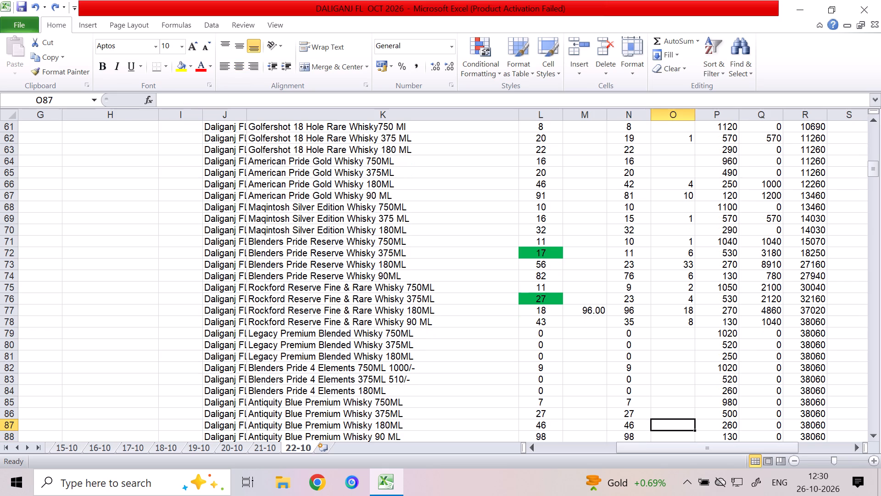
key(3)
key(Down)
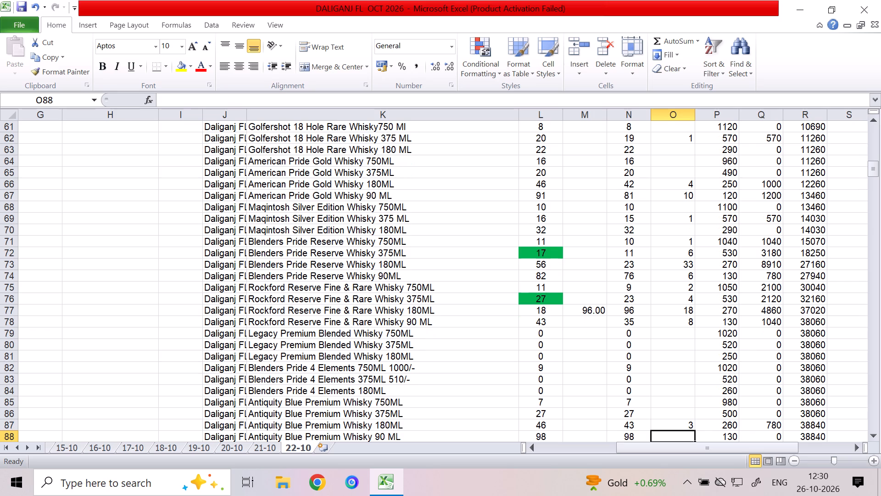
For Blenders Pride Rare Premium Whisky, enter column O quantities of 1 for 750ML (O89) and 11 for 90ML (O92).
key(Down)
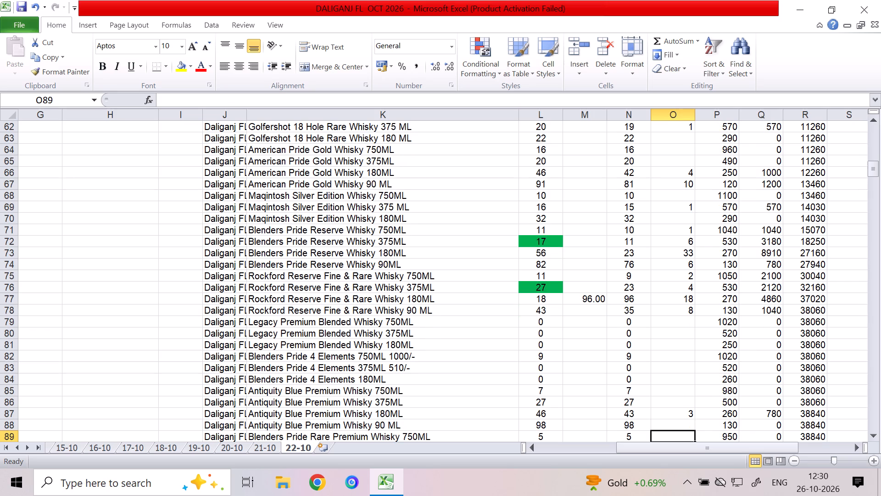
key(1)
key(Down)
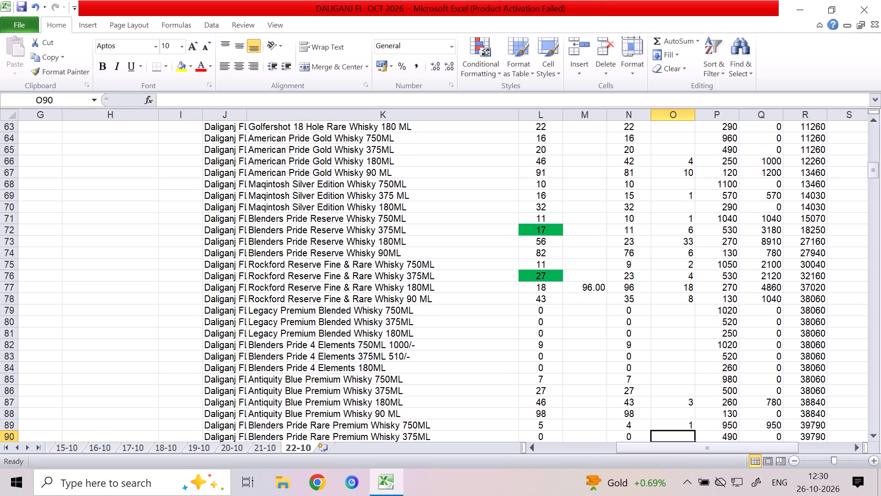
key(Down)
key(Down)
key(Down)
key(Up)
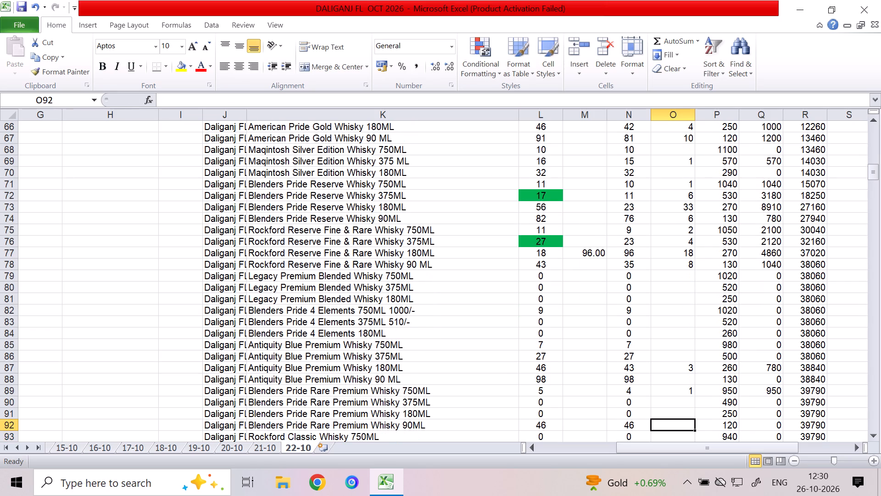
text(11)
key(Down)
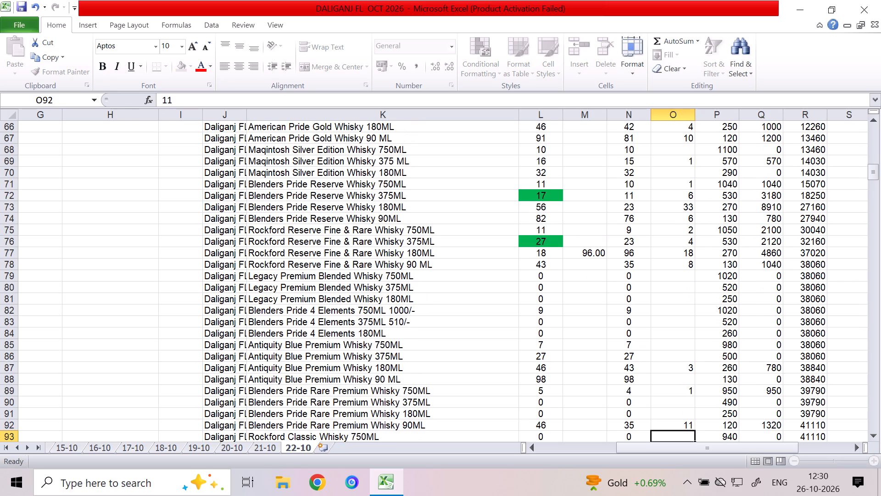
For Signature Premier Grain Whisky, enter column O quantities of 1 for 750ML (O96) and 2 for 180ML (O98).
key(Down)
key(Down)
key(Down)
key(Down)
key(Up)
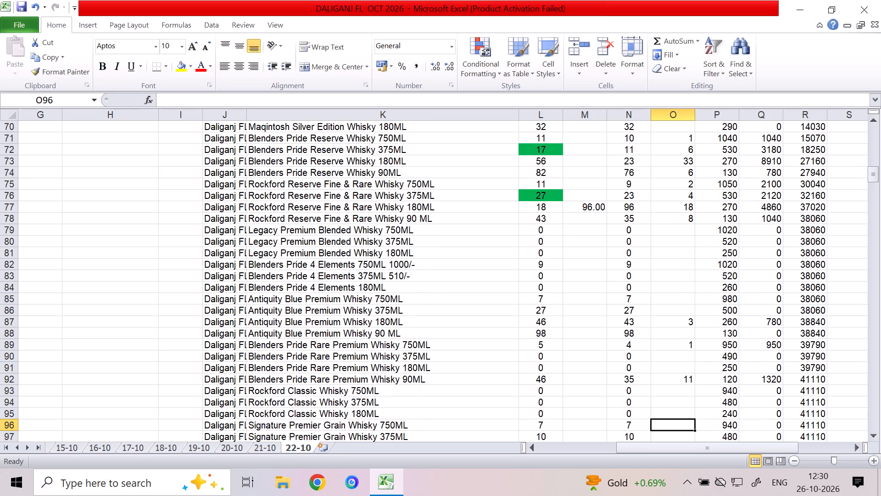
key(1)
key(Down)
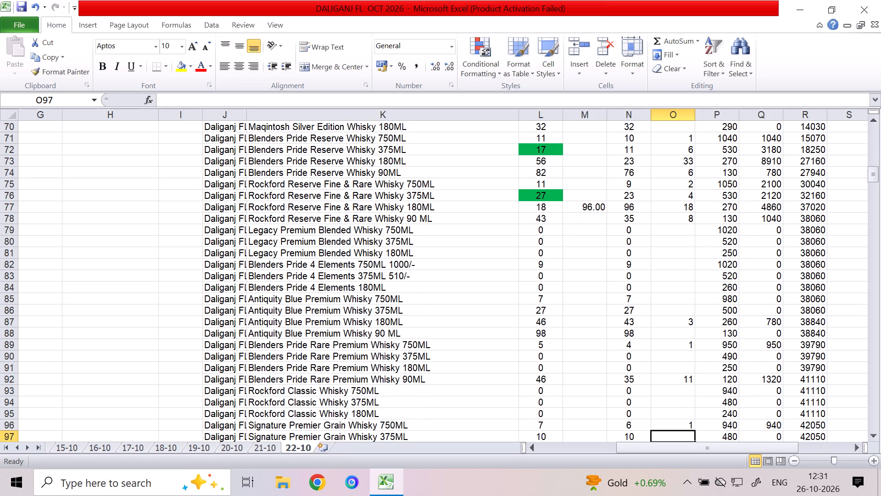
key(Down)
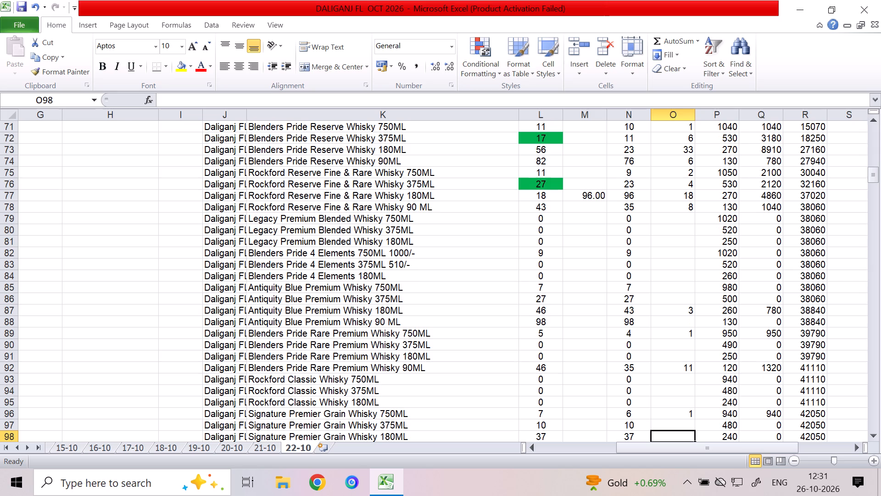
key(2)
key(Down)
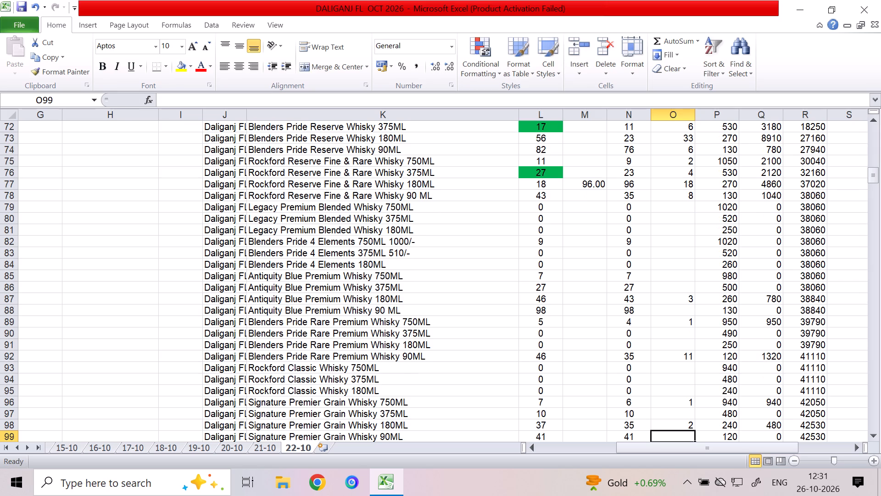
Enter a sold quantity of 3 in column O for Golfershot Select Oak Barrel Whisky 180ML PET (O102).
key(Down)
key(Up)
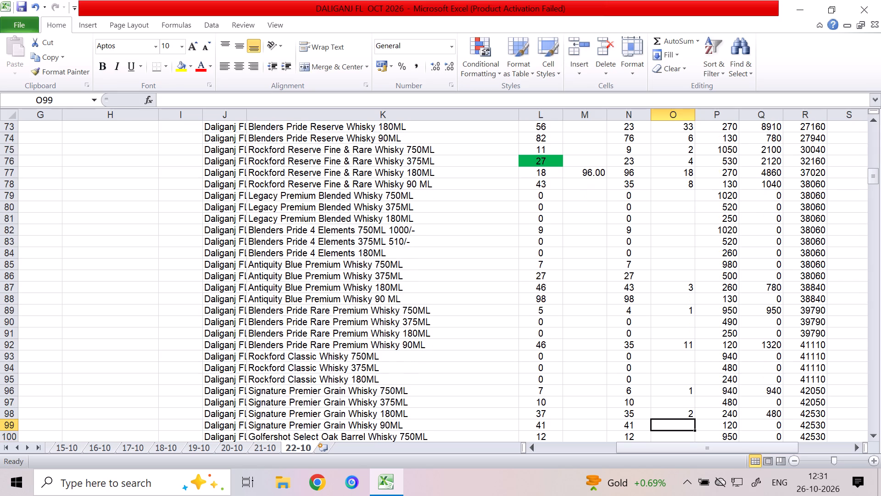
key(Down)
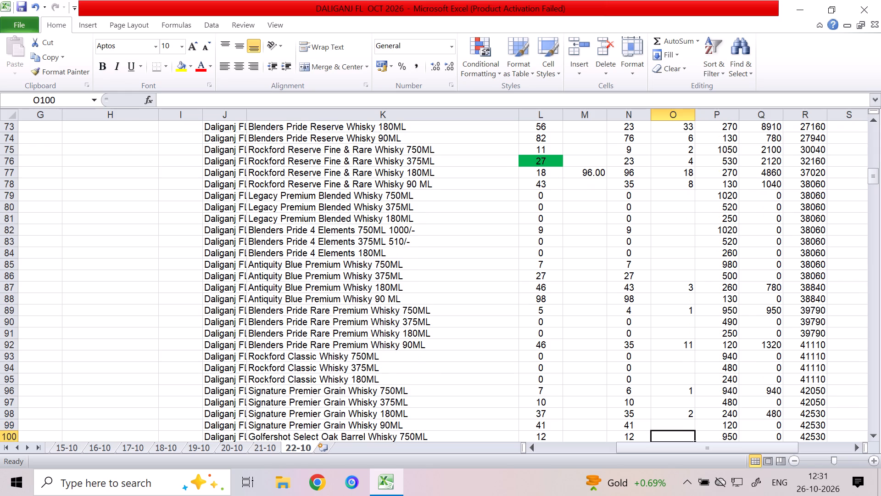
key(Down)
key(Down)
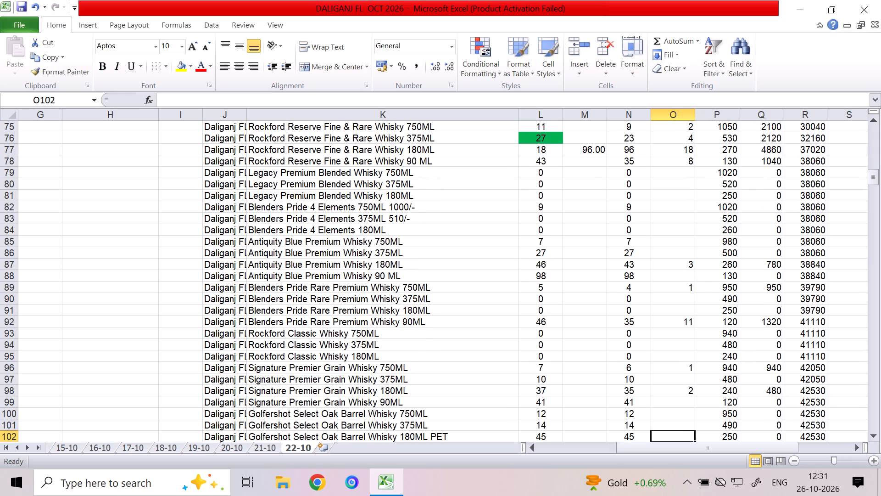
key(3)
key(Down)
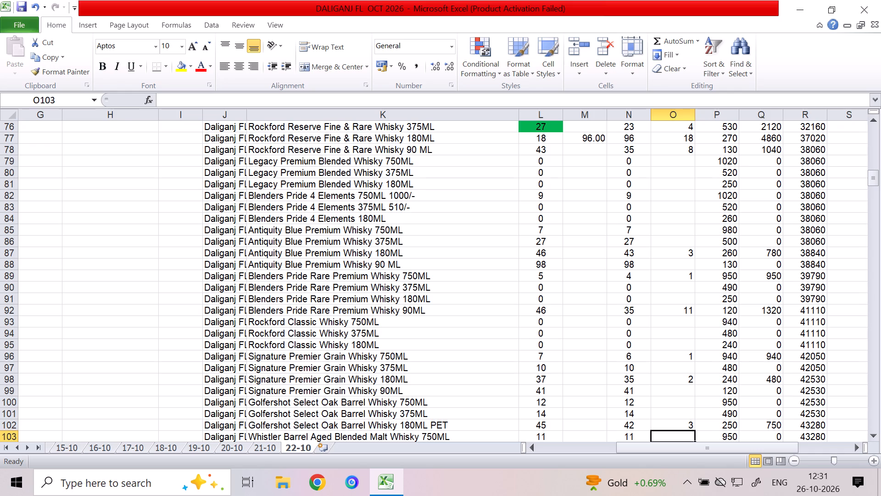
For Whistler Barrel Aged Blended Malt Whisky, enter column O quantities of 1 for 750ML, 2 for 375ML, 1 for 180ML and 1 for 90 ML (O103:O106).
key(Down)
key(Up)
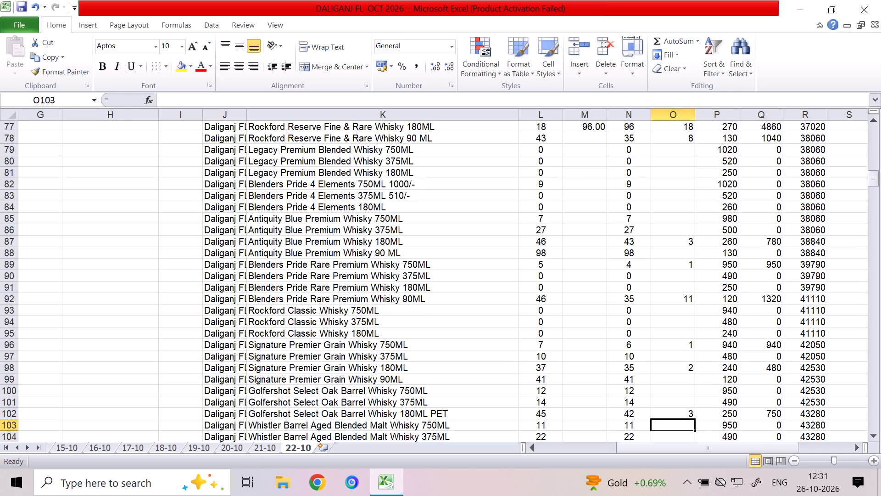
key(1)
key(Down)
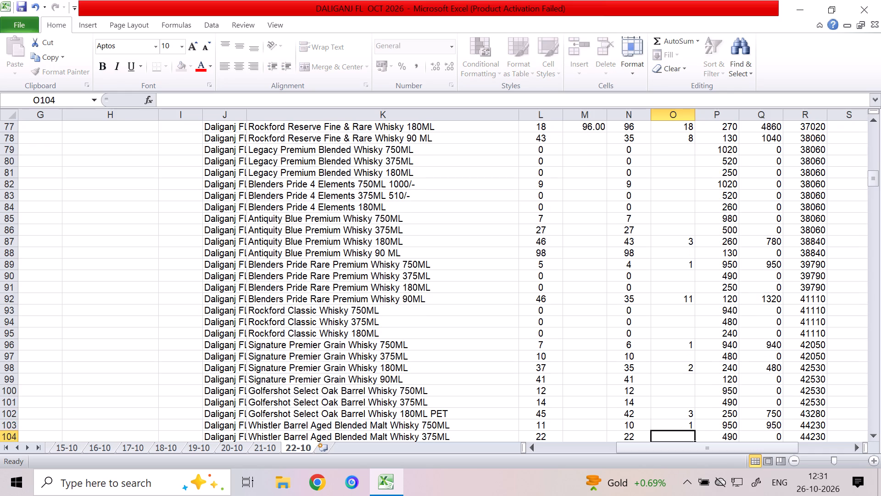
key(2)
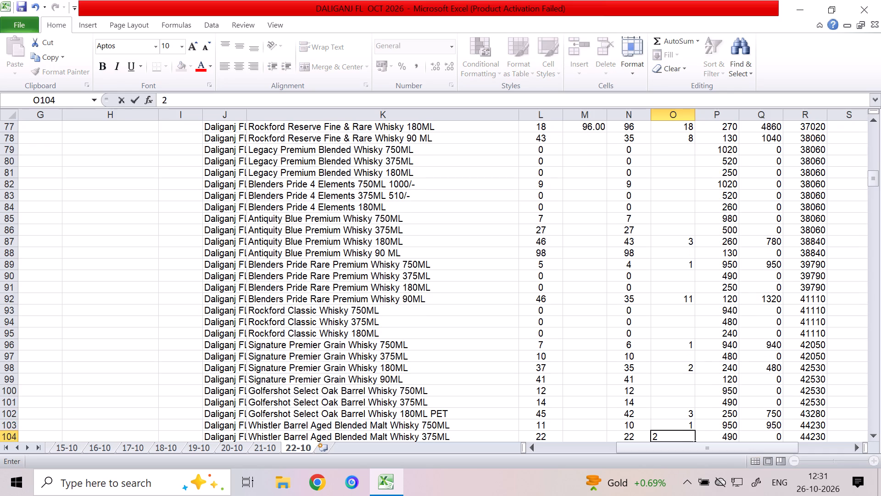
key(Down)
key(1)
key(Down)
key(1)
key(Right)
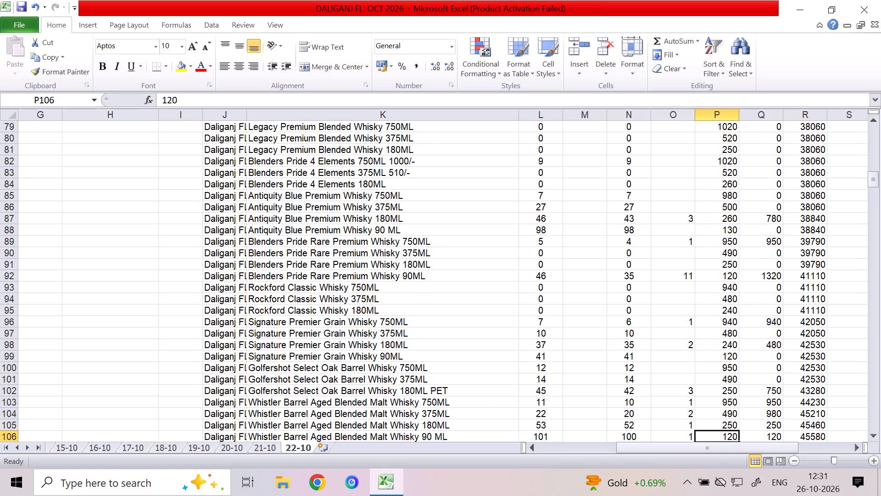
key(Left)
key(Down)
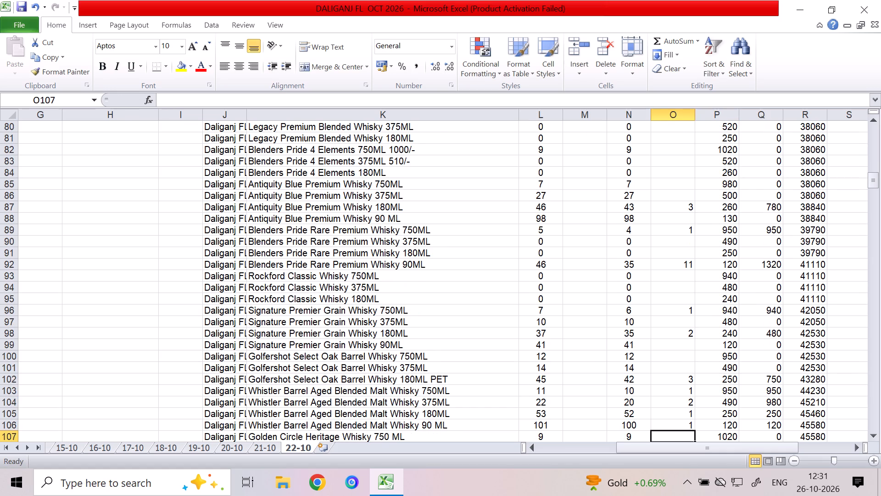
Enter a sold quantity of 1 in column O for Golden Circle Heritage Whisky 375 ML (O108).
key(Down)
key(1)
key(Down)
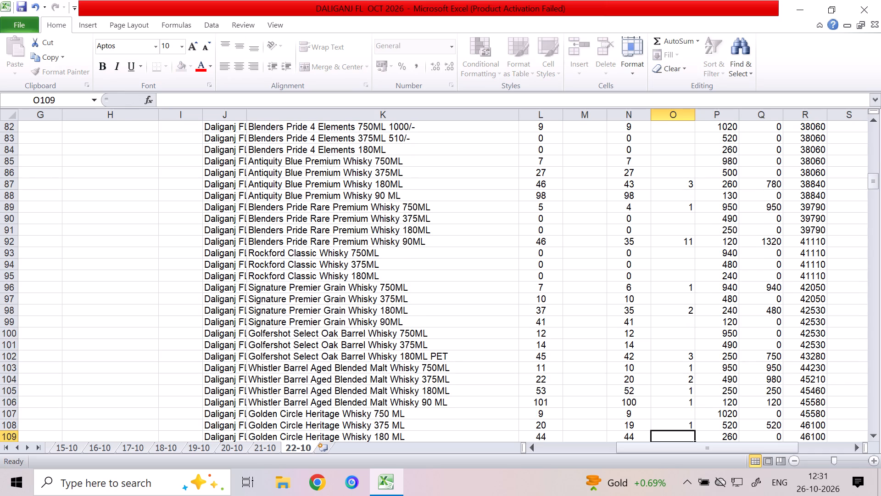
Enter a sold quantity of 1 in column O for Oaken Glow Whisky 750 ML (O111).
key(Down)
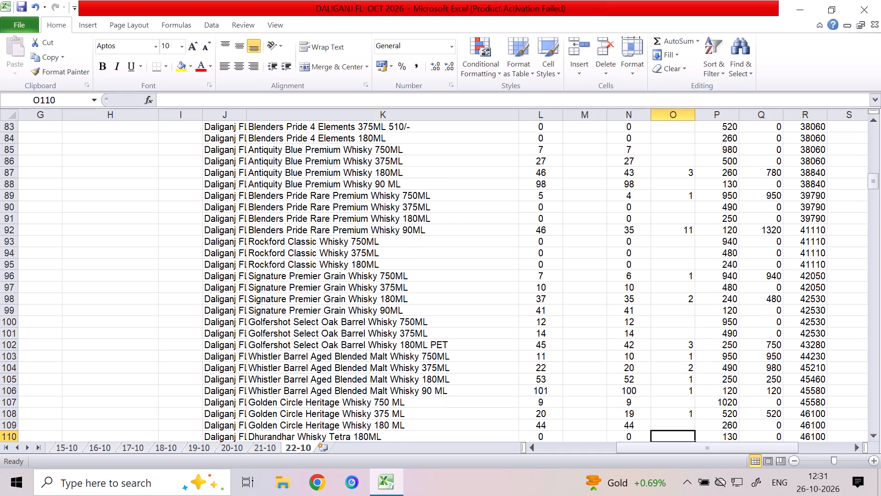
key(Down)
key(Down)
key(Up)
key(1)
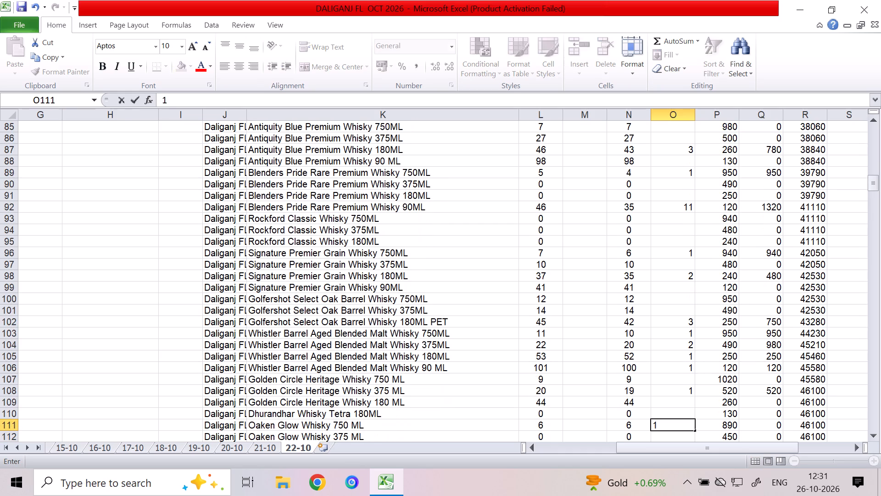
key(Down)
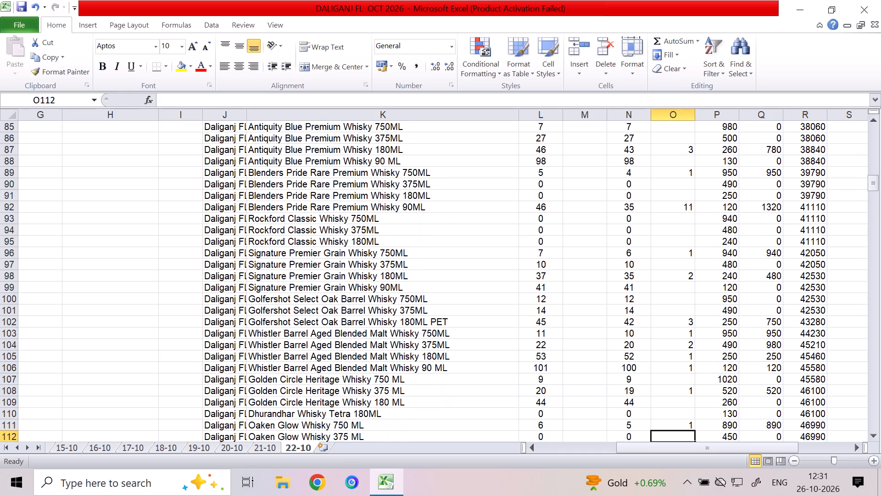
Continue down column O to the Alcobrew Single Oak Grain Whisky 750 ML row (O121) for the next sold quantity.
key(Down)
key(Down)
key(Down)
key(Down)
key(Down)
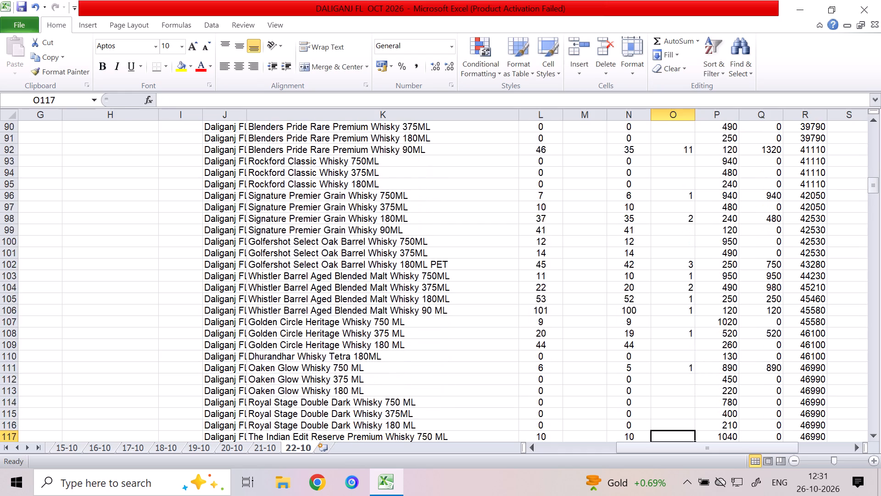
key(Down)
key(Down)
key(Up)
key(Down)
key(Down)
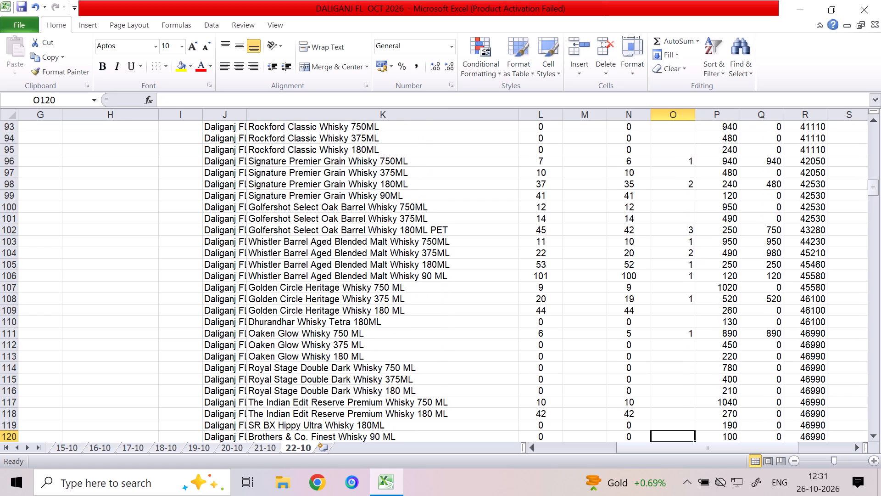
key(Down)
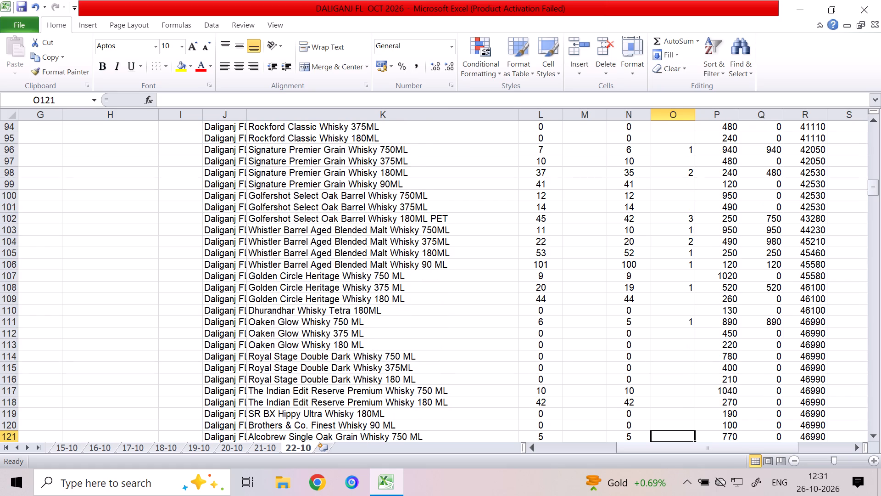
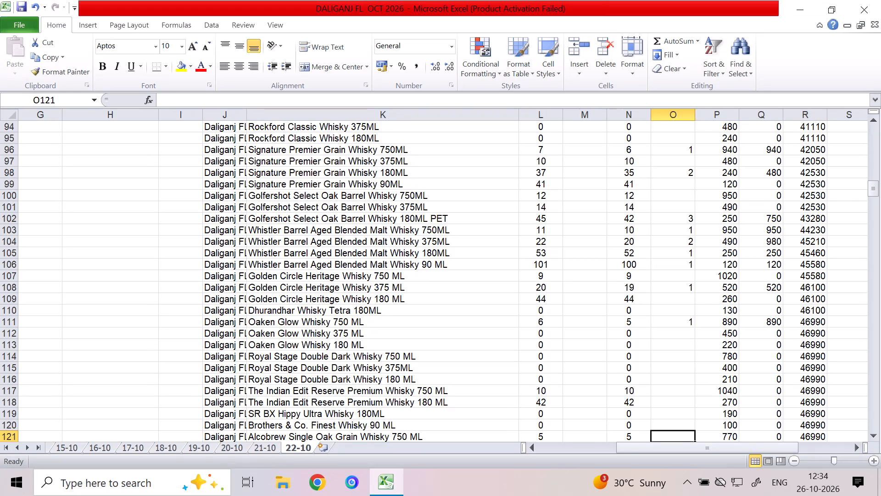
Return to the Oaken Glow Whisky 750 ML row (row 111) and check its item name, stock and sold quantity across columns K to O.
key(Up)
key(Up)
key(Up)
key(Up)
key(Up)
key(Up)
key(Up)
key(Up)
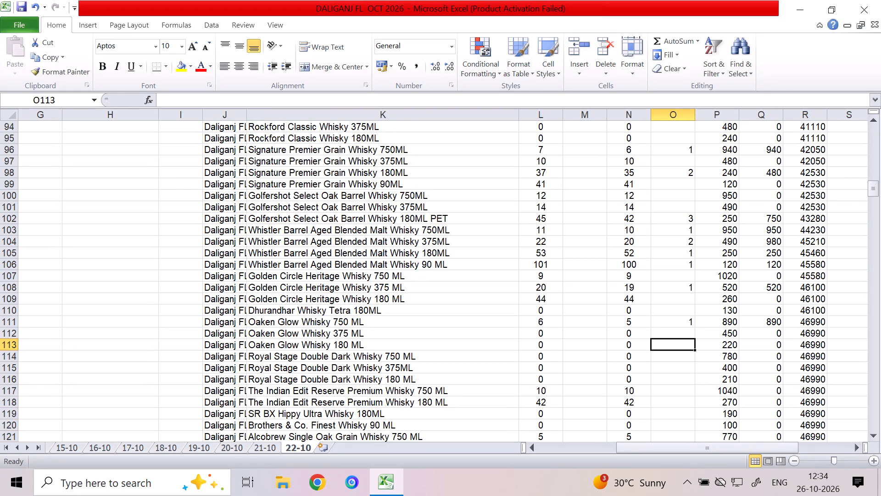
key(Up)
key(Up)
key(Left)
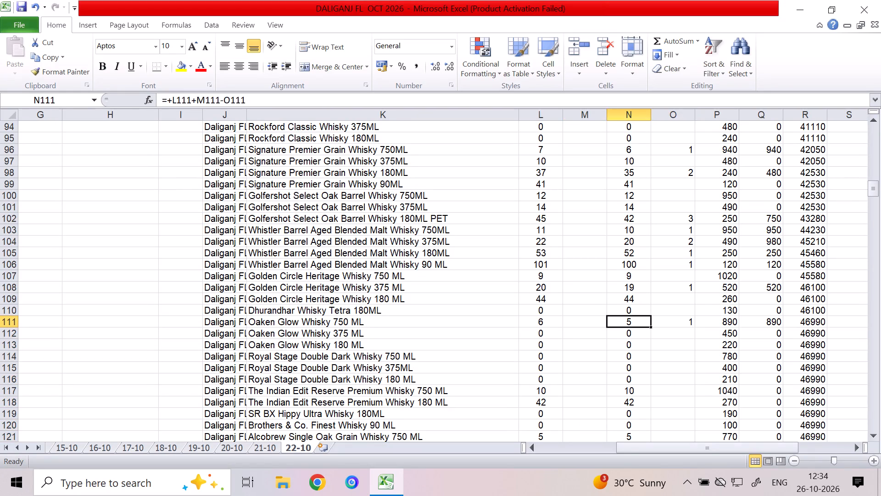
key(Left)
key(Left)
key(Right)
key(Right)
key(Right)
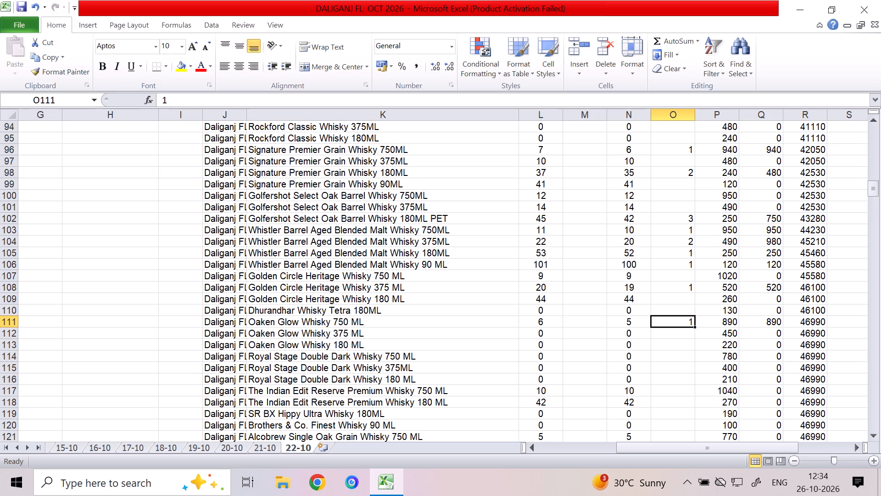
key(Left)
key(Left)
key(Left)
key(Left)
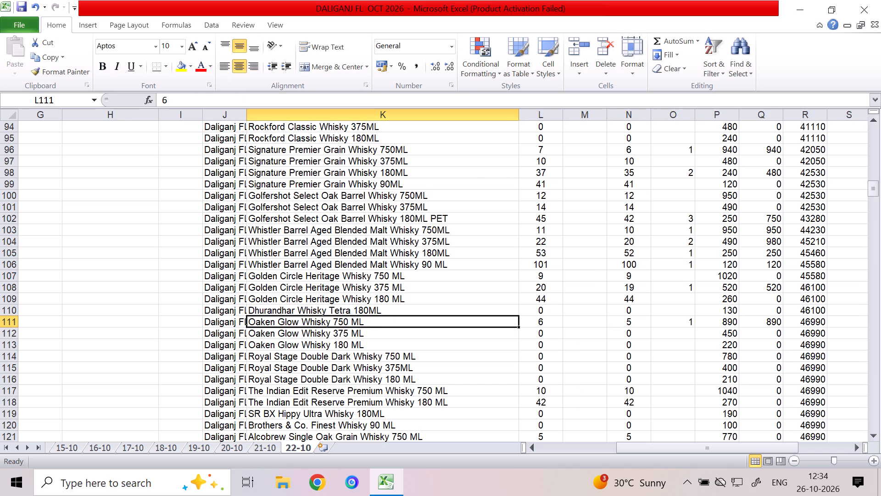
key(Right)
key(Right)
key(Right)
key(Right)
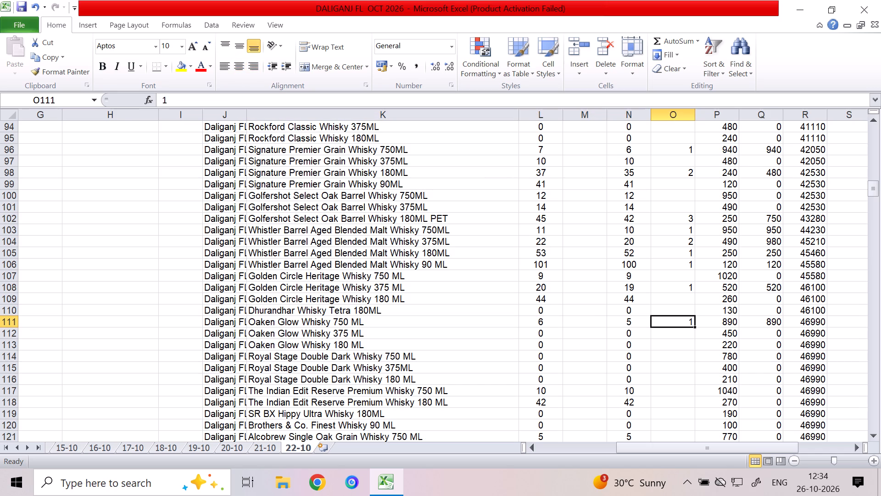
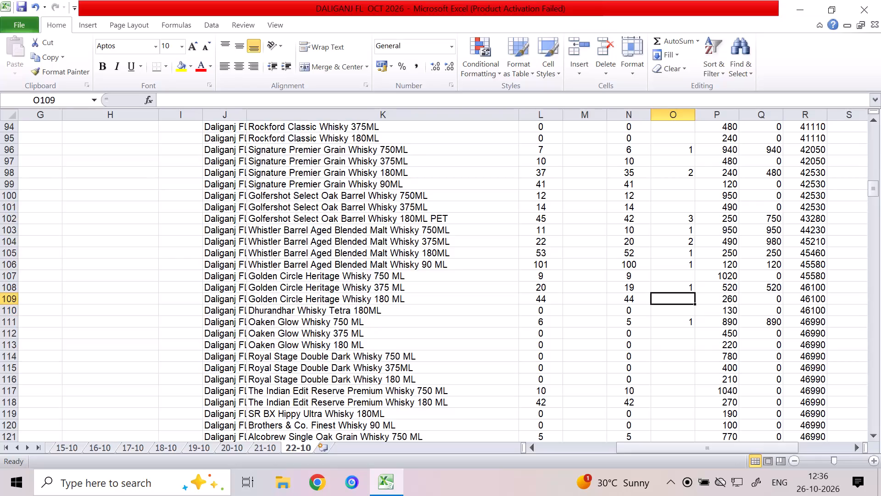
Check the Golden Circle Heritage Whisky rows and the Oaken Glow Whisky 750 ML row (rows 107 to 111) across columns K to O.
key(Up)
key(Up)
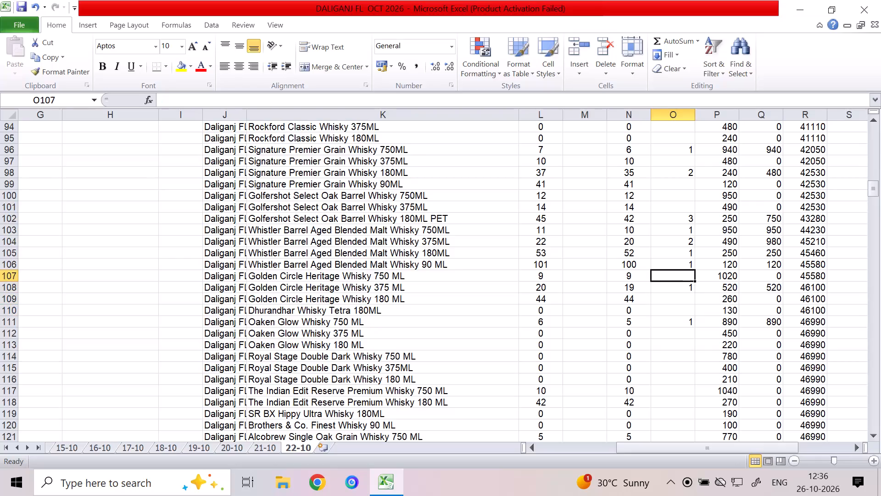
key(Down)
key(Right)
key(Down)
key(Down)
key(Left)
key(Down)
key(Left)
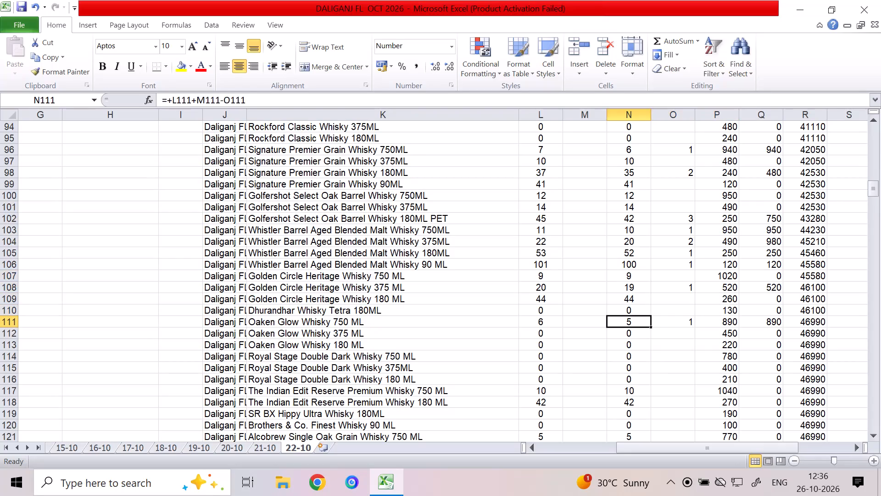
key(Left)
key(Left)
key(Left)
key(Left)
key(Right)
key(Right)
key(Left)
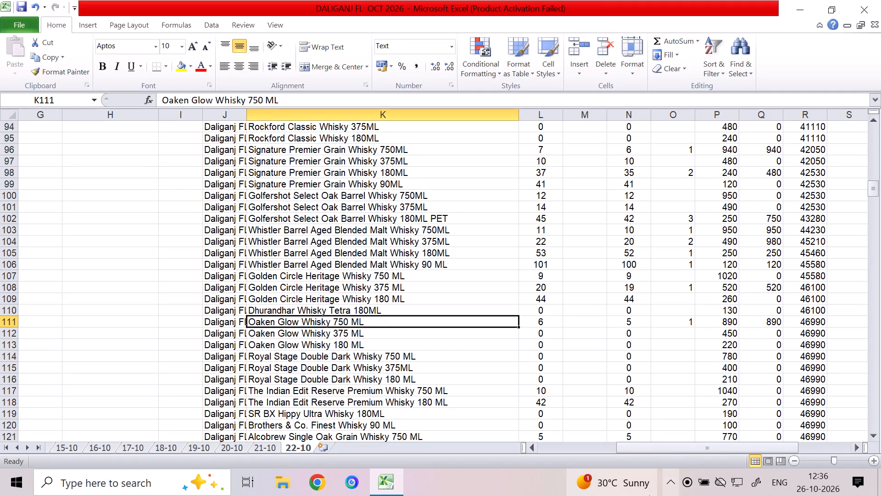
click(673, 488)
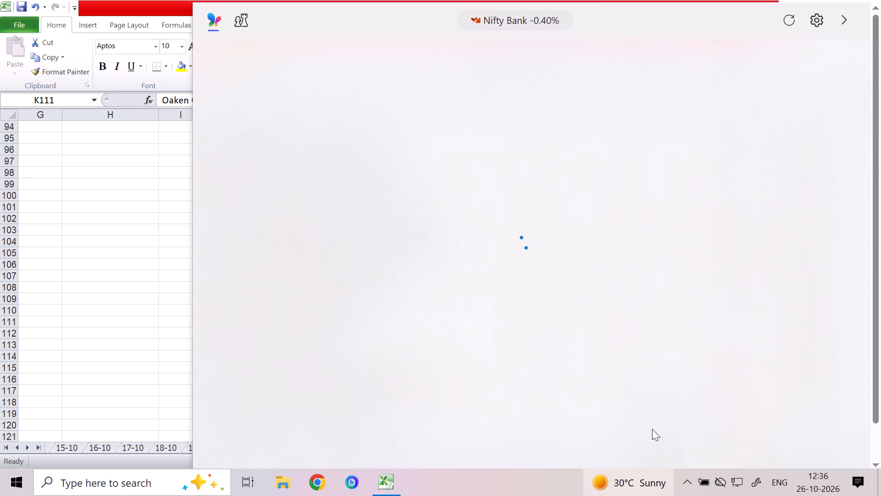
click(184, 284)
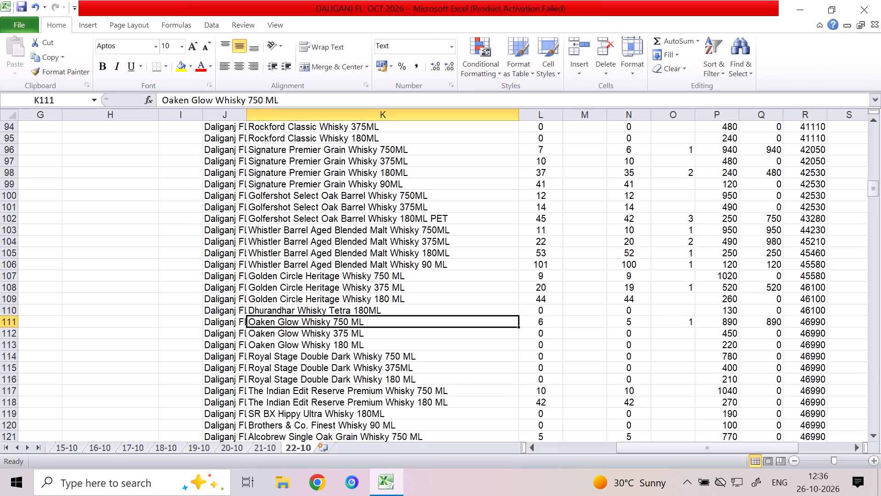
Enter a sold quantity of 3 for Royal Stag Barrel Select Whisky 750 ML in column O (row 126).
click(586, 315)
key(Right)
key(Right)
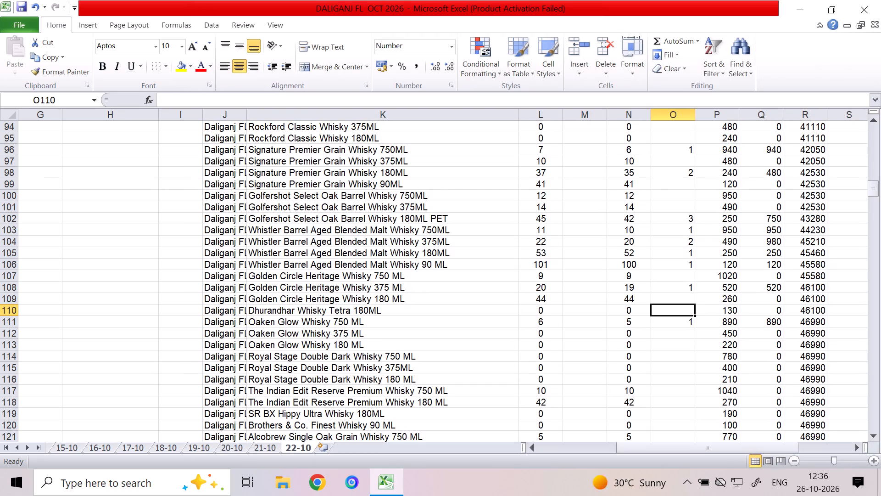
key(Down)
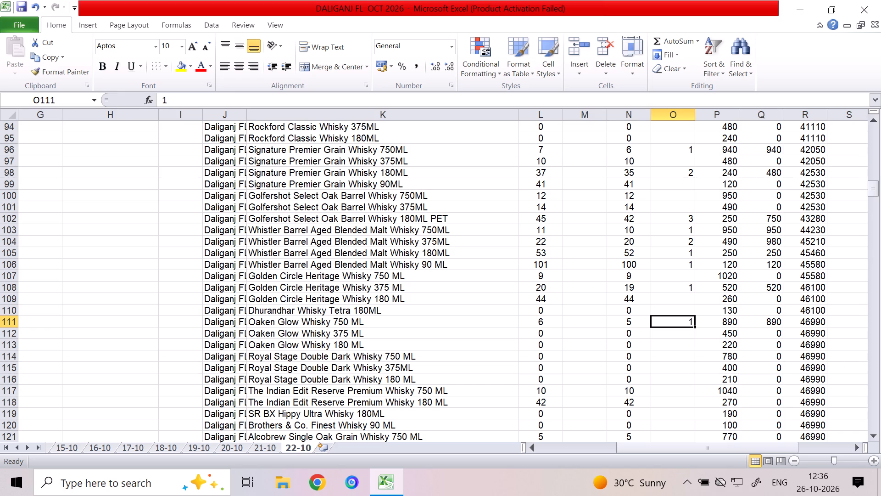
key(Down)
key(Down)
key(Down)
key(Down)
key(Down)
key(Down)
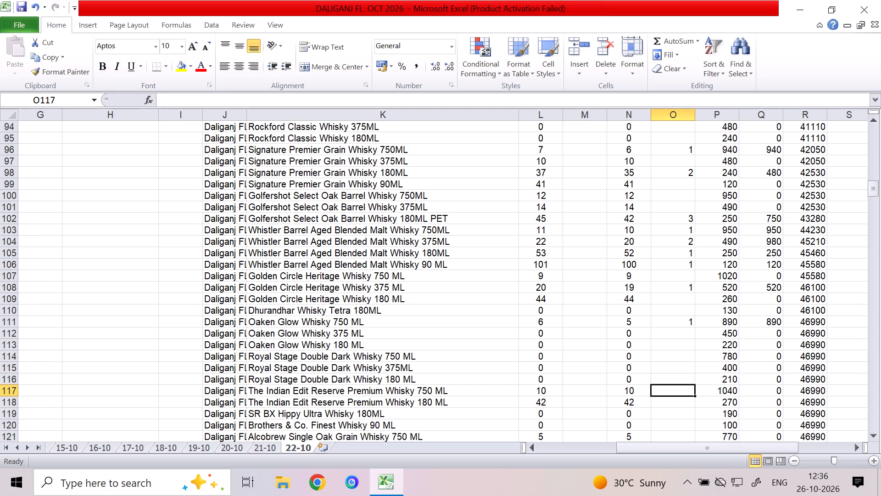
key(Down)
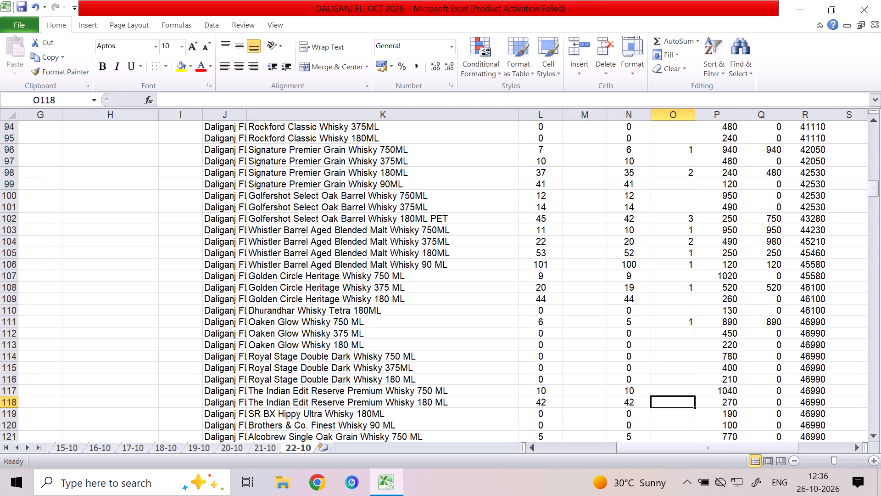
key(Down)
key(Down)
key(Down)
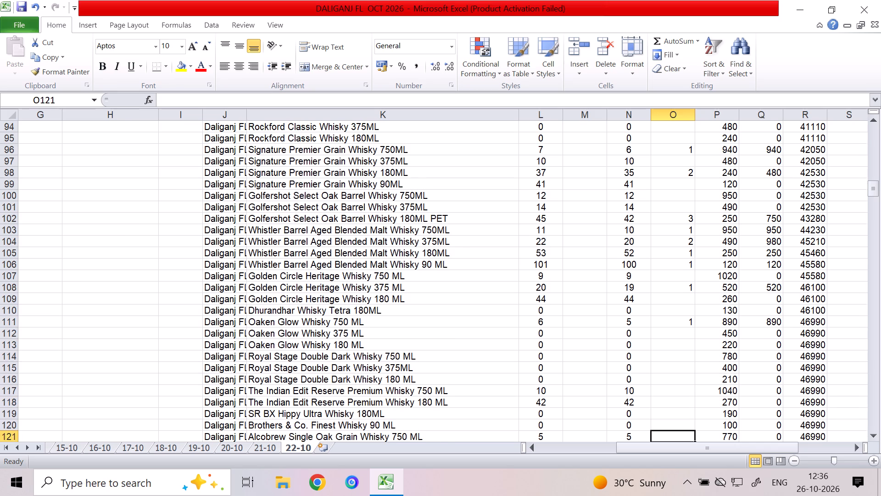
key(Down)
key(Up)
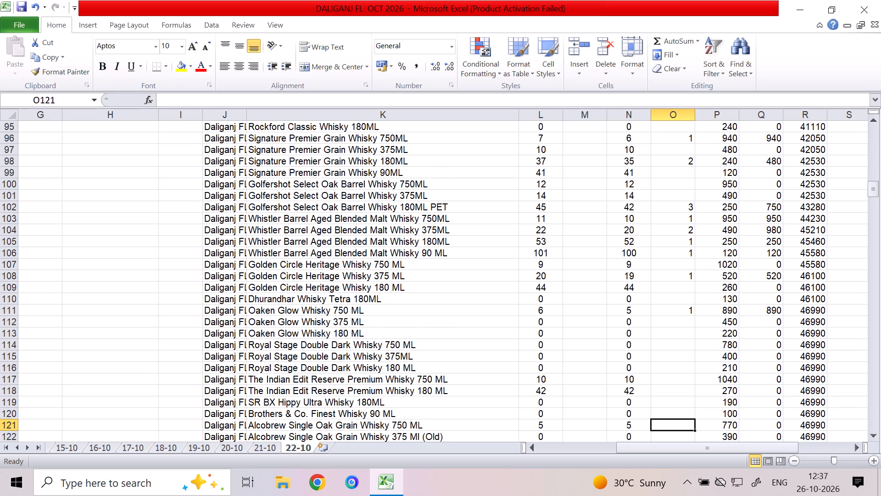
key(Down)
key(Down)
key(Down)
key(Down)
key(Up)
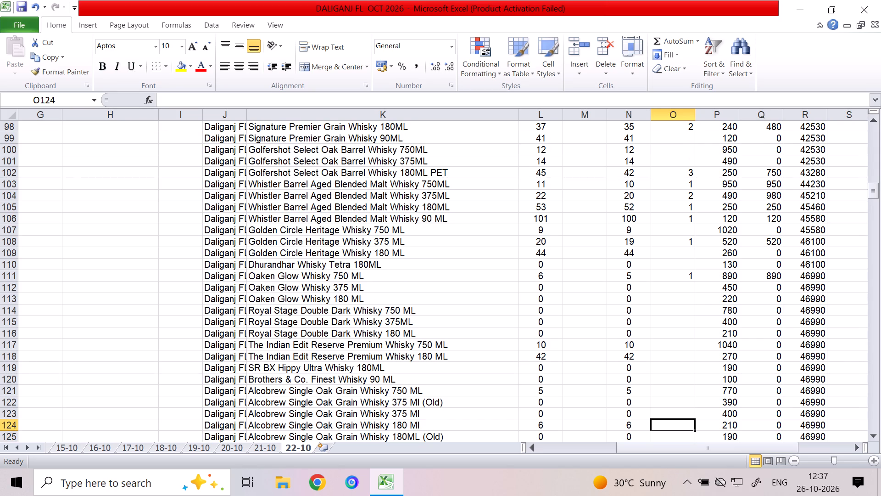
key(Down)
key(Down)
key(Down)
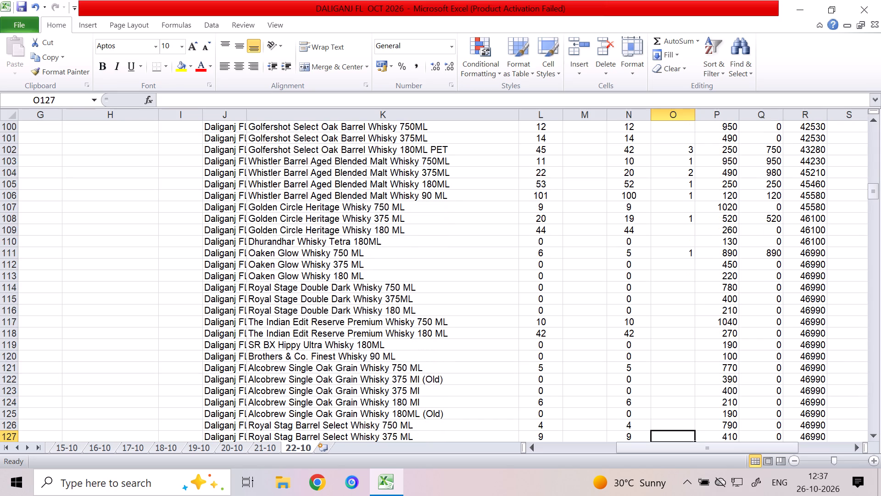
key(Up)
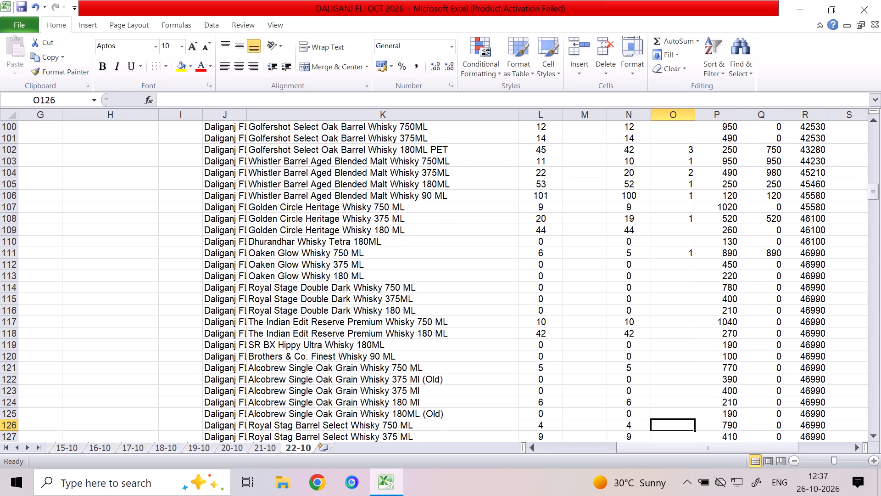
key(3)
key(Down)
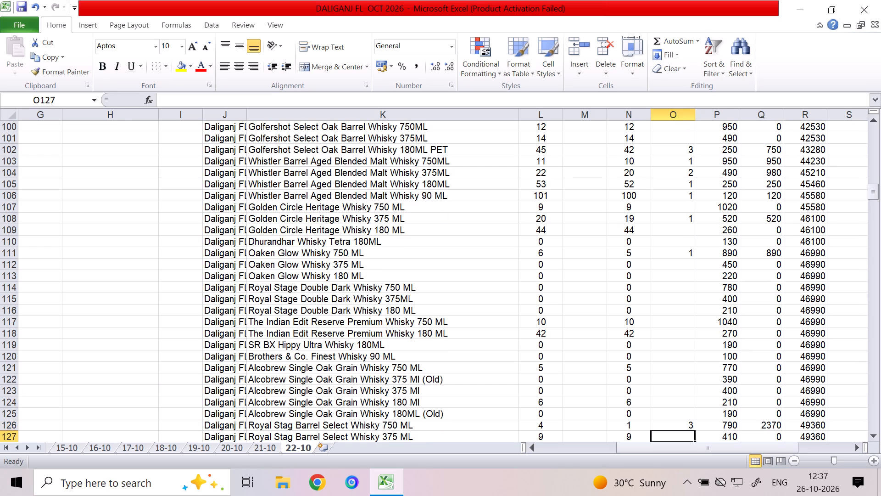
Enter an added quantity of 48 and a sold quantity of 4 for Royal Stag Barrel Select Whisky 180 ML (row 128).
key(Down)
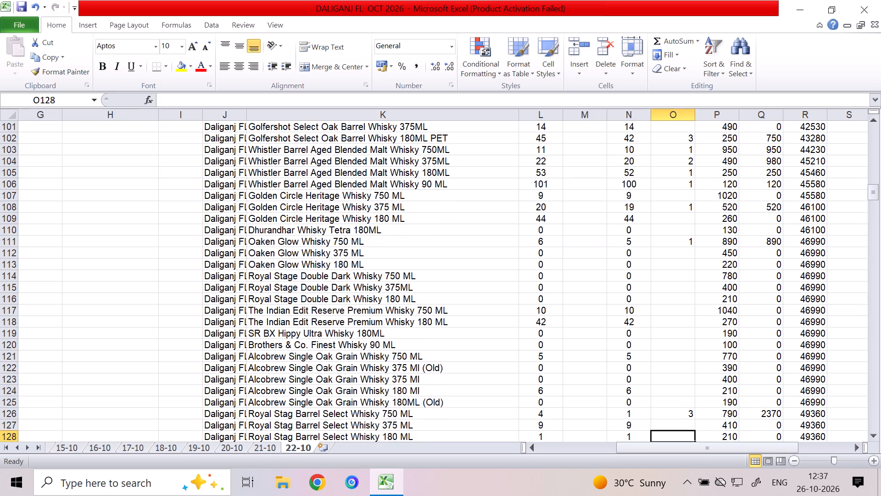
key(Up)
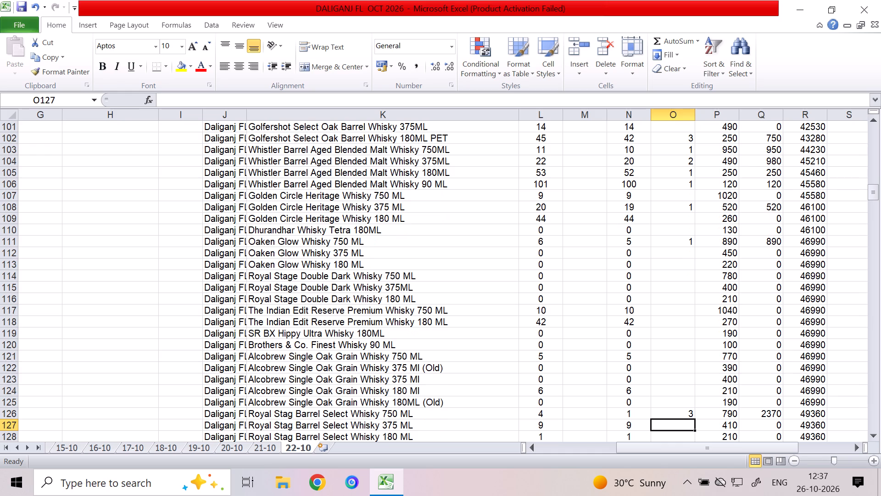
key(Down)
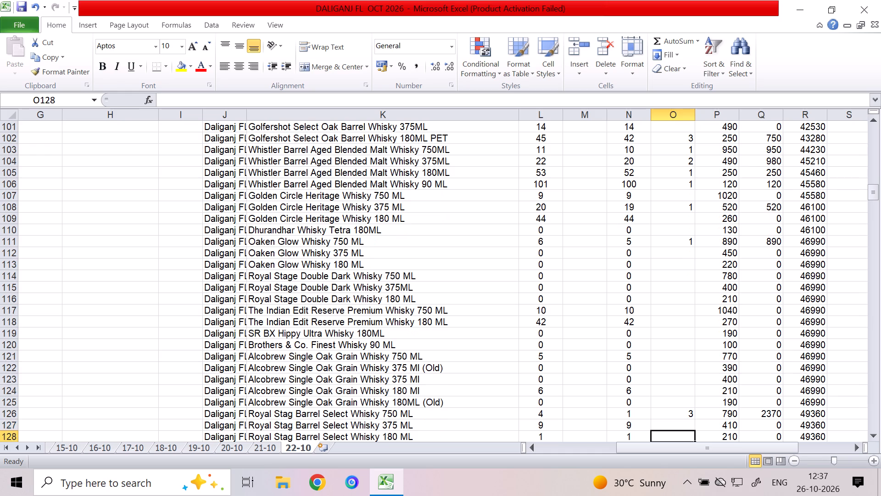
key(Left)
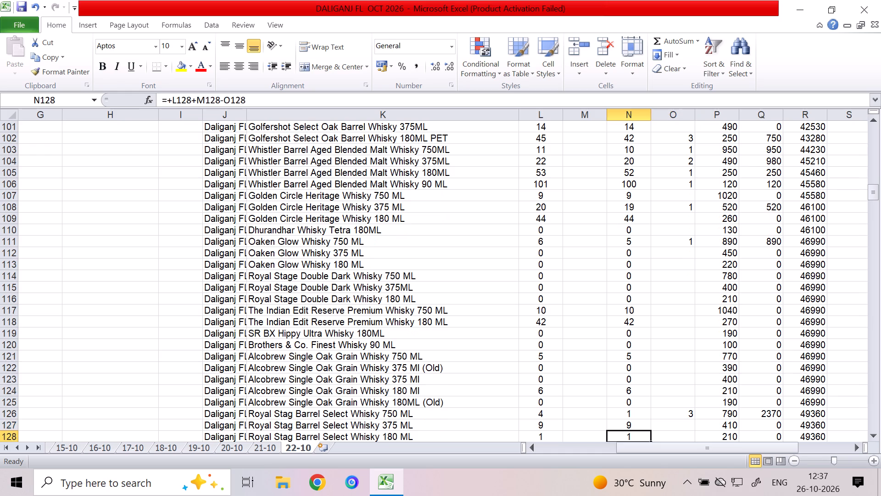
key(Left)
text(48)
key(Right)
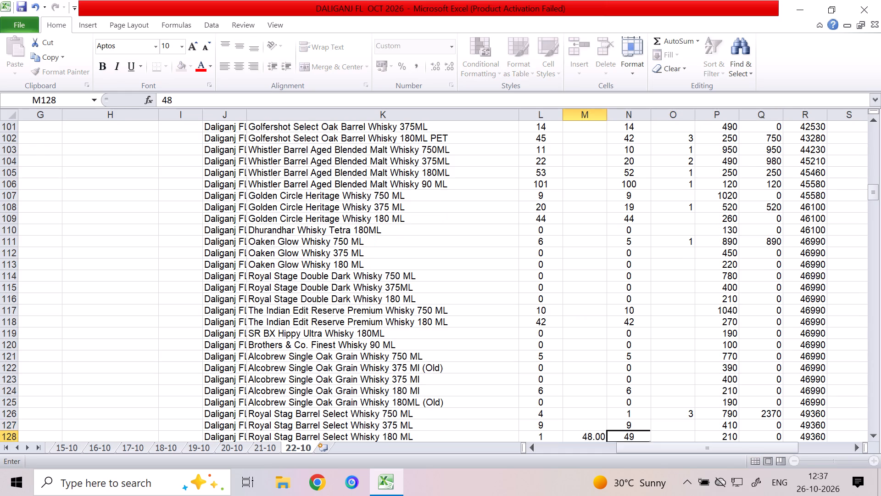
key(Right)
key(4)
key(Down)
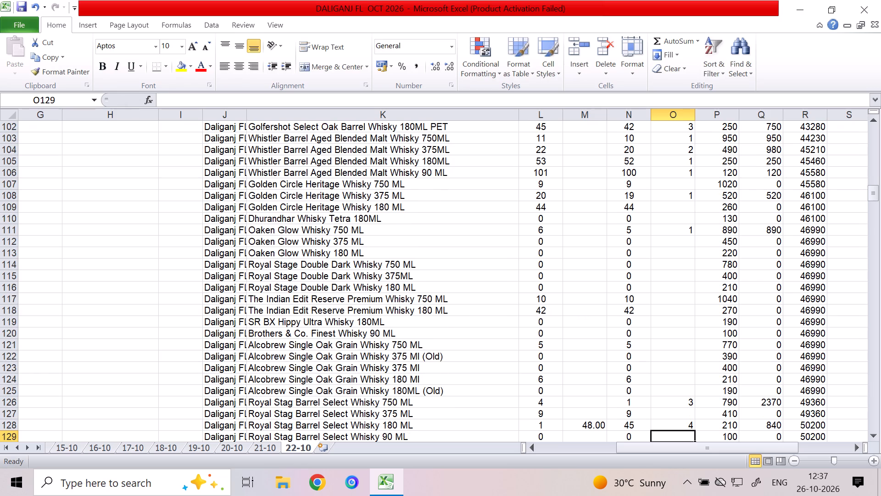
Enter sold quantities of 4 for Royal Stag Deluxe Whisky 375ML (row 135) and 25 for its 180ML size (row 136).
key(Down)
key(Down)
key(Down)
key(Up)
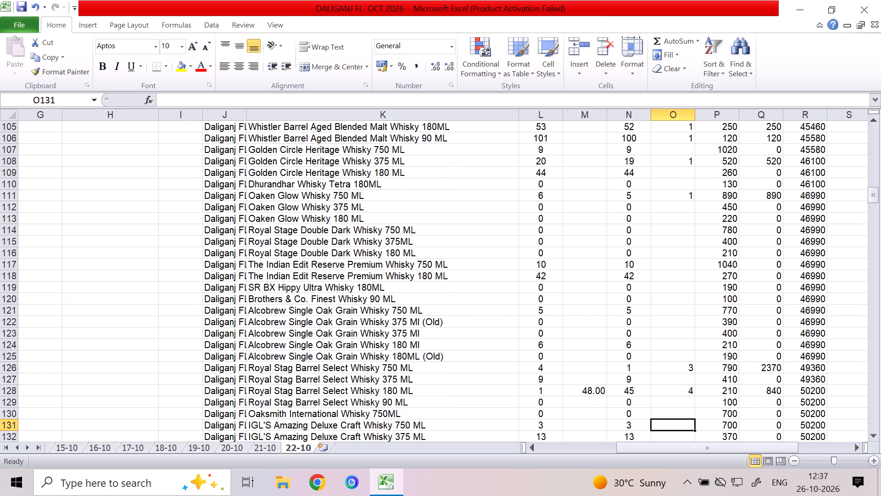
key(Up)
key(Down)
key(Down)
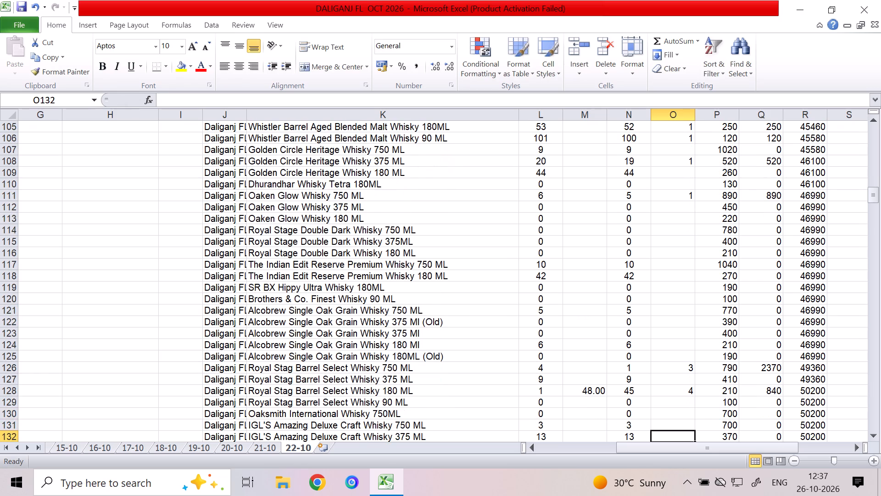
key(Down)
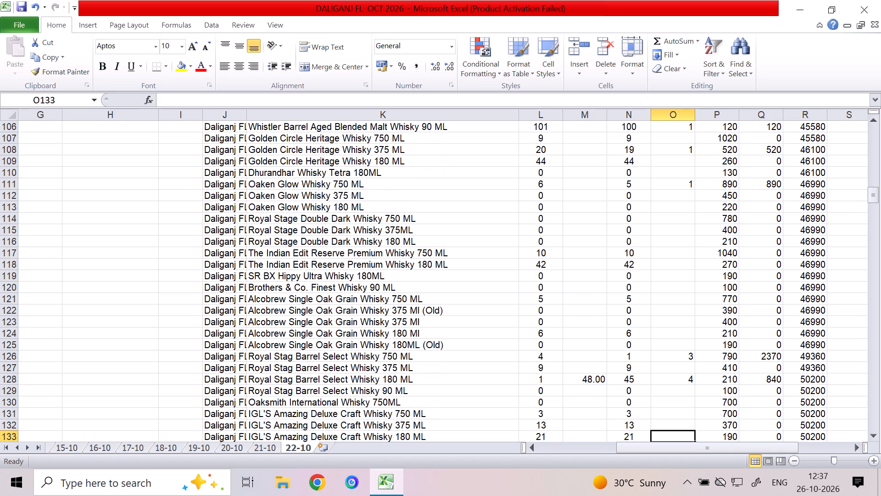
key(Down)
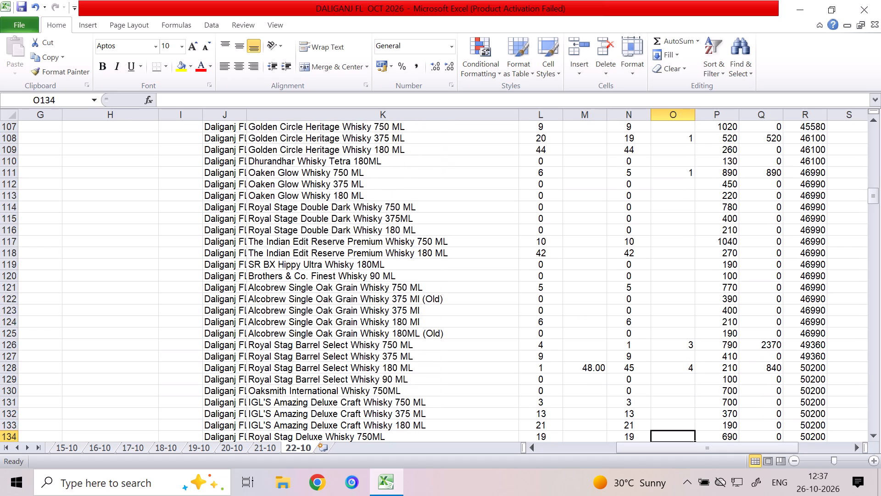
key(Down)
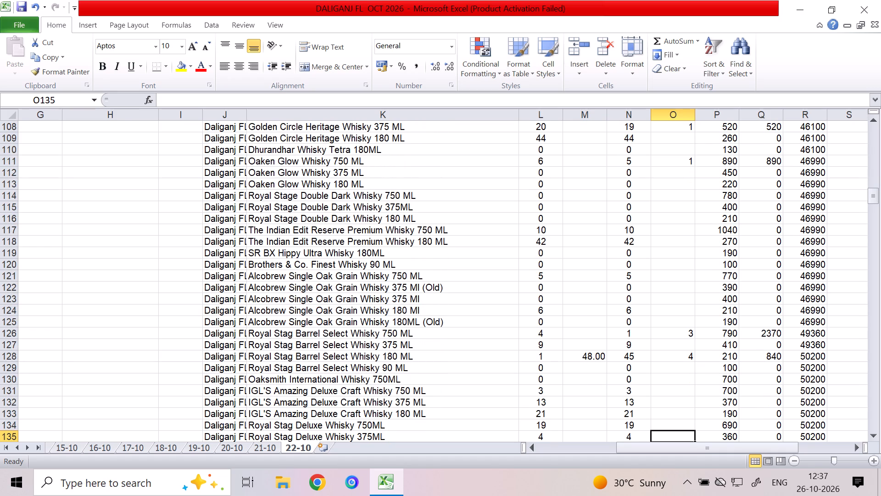
key(Up)
key(Down)
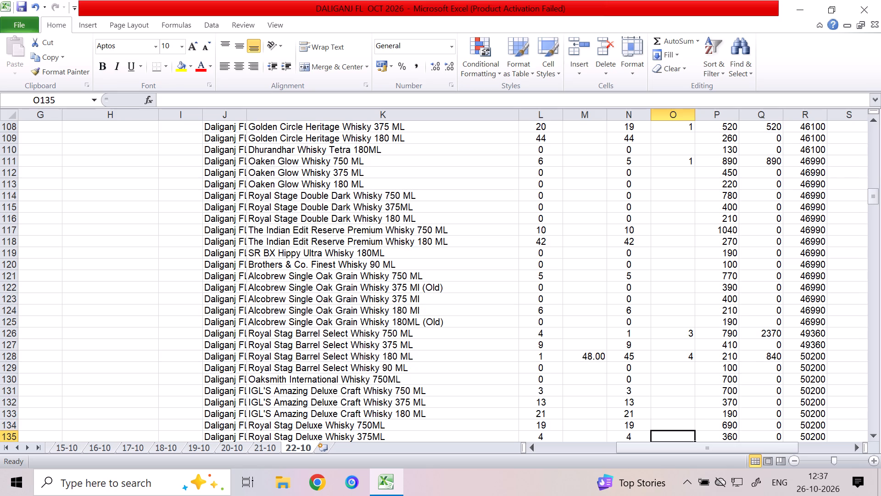
key(4)
key(Down)
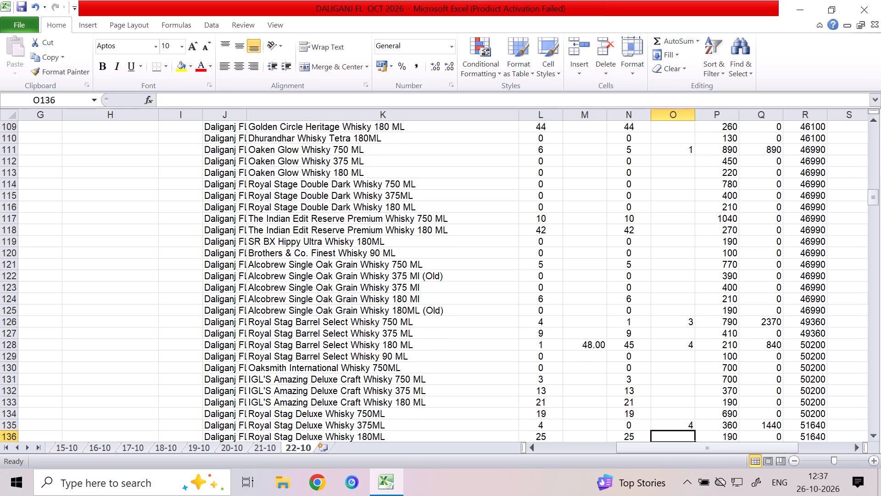
text(25)
key(Down)
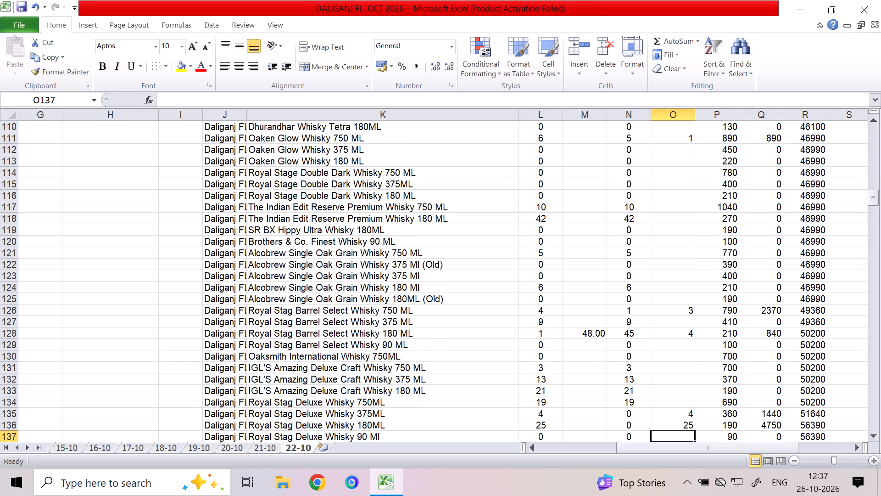
Enter a sold quantity of 1 for Royal Green Reserve Whisky 375ML in column O (row 139).
key(Down)
key(Down)
key(Down)
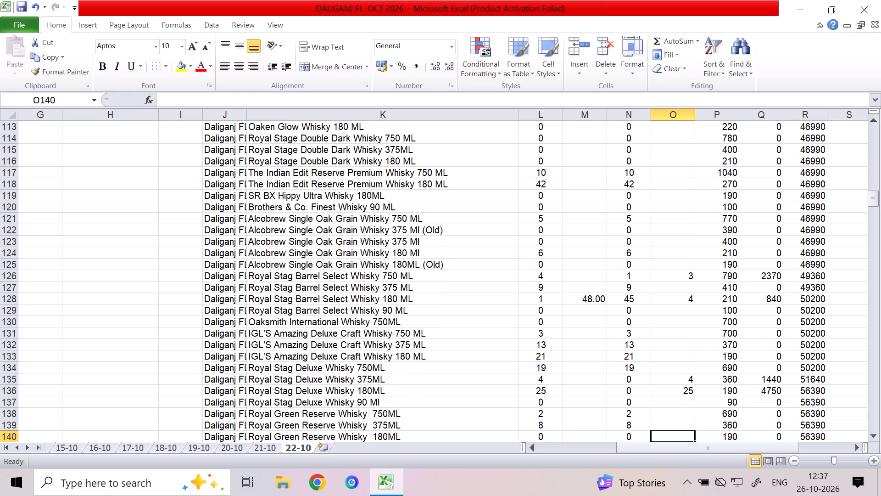
key(Up)
key(Up)
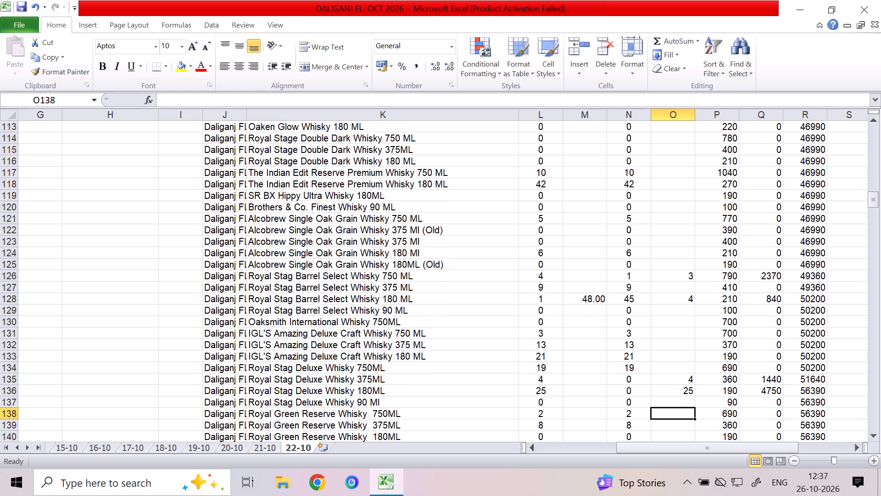
key(Down)
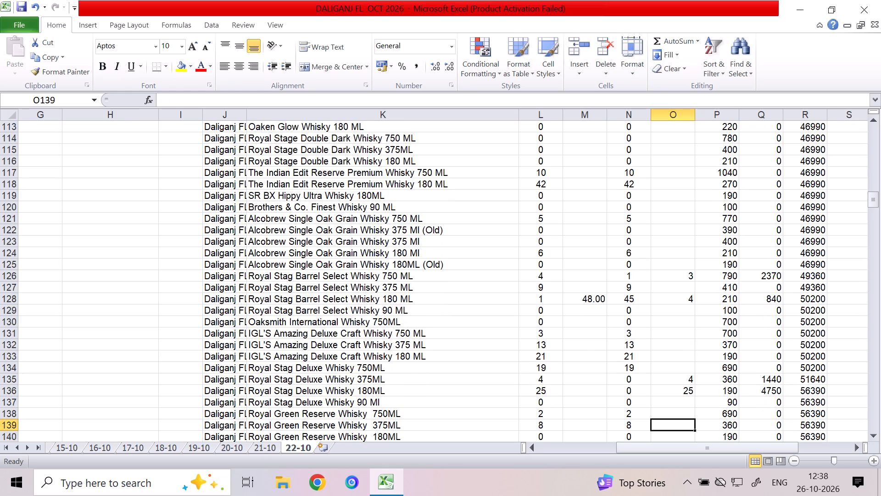
key(1)
key(Down)
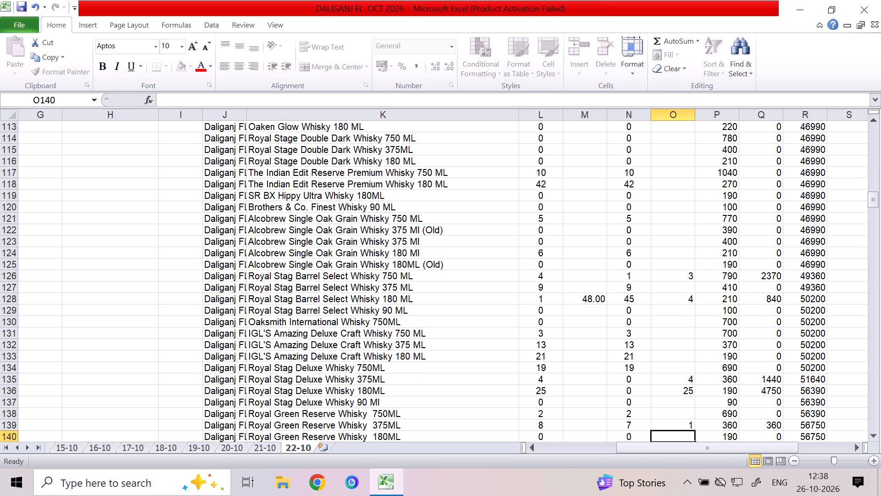
Enter added quantities of 12, 48, 144 and 96 for SR B7 750ML, 375ML, 180ML and 90 ML PET in column M (rows 141–144).
key(Down)
key(Down)
key(Down)
key(Down)
key(Up)
key(Up)
key(Up)
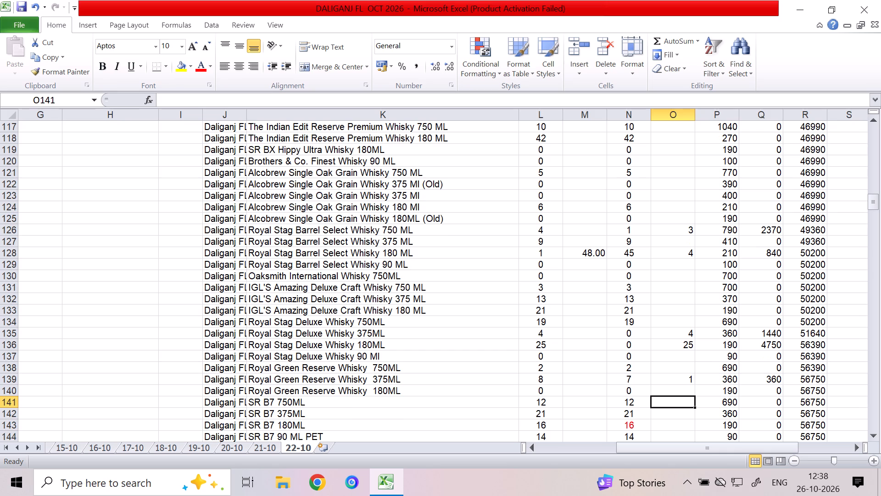
key(Left)
key(Left)
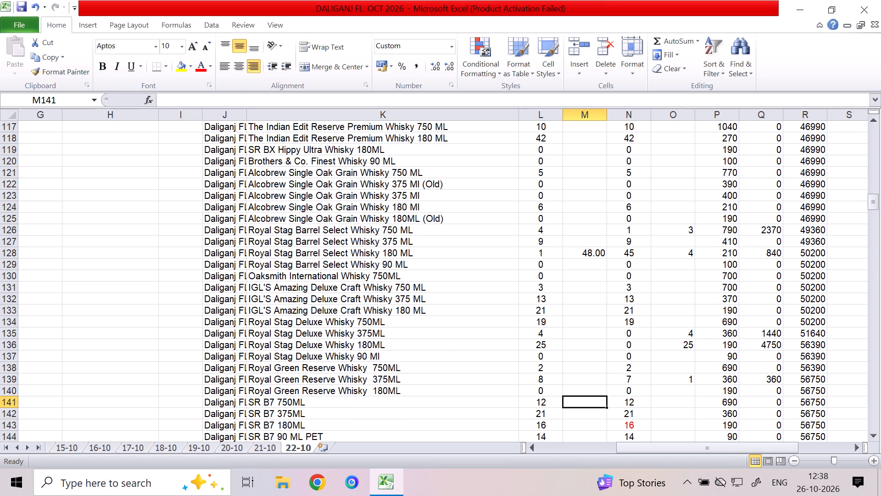
text(12)
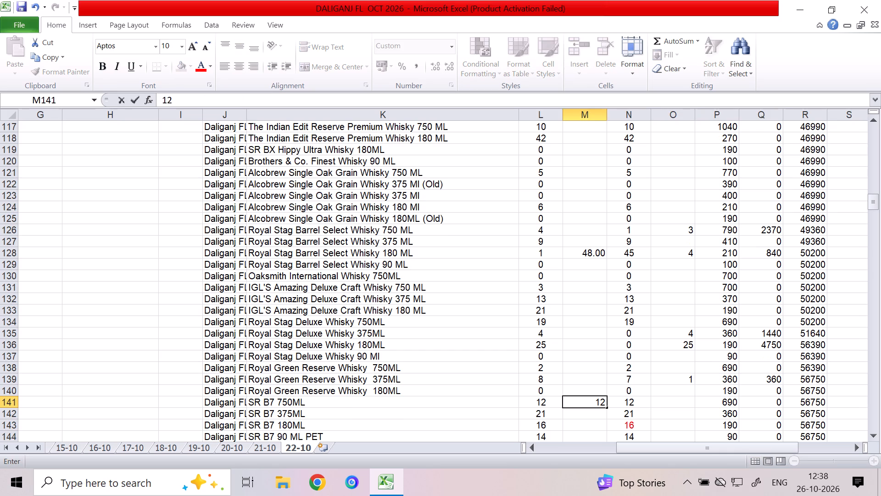
key(Down)
text(48)
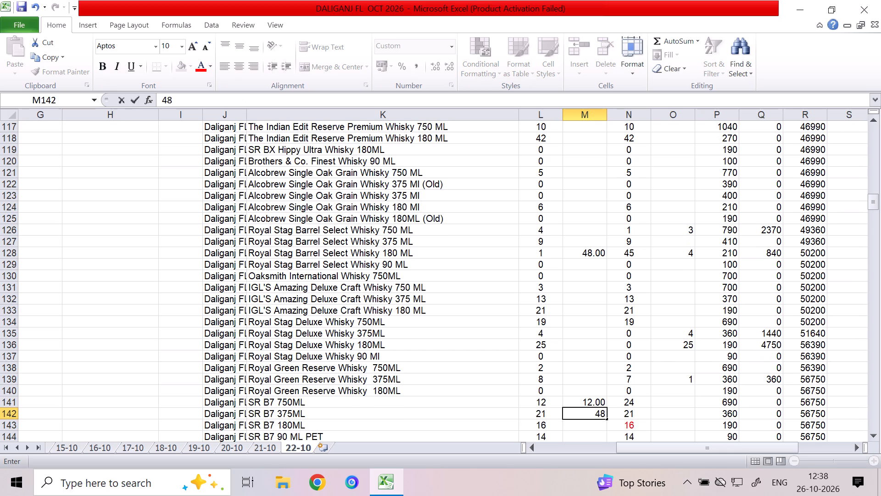
key(Down)
text(144)
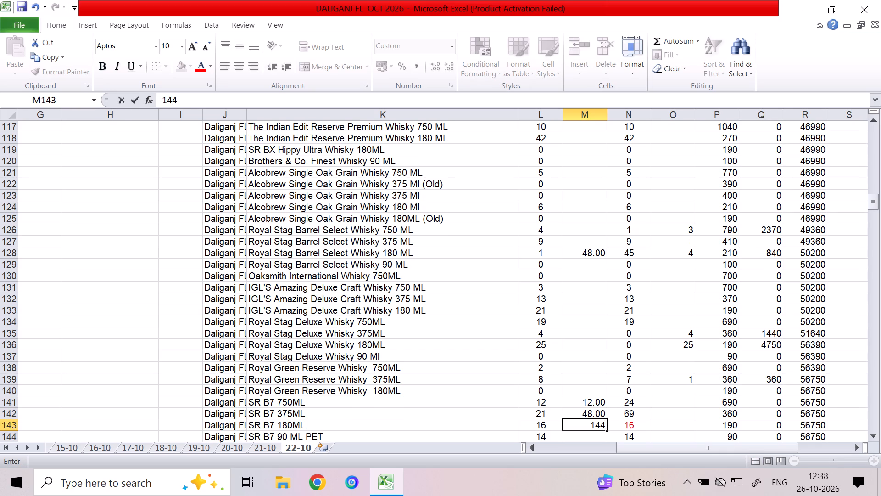
key(Down)
text(96)
key(Down)
Enter sold quantities of 2, 8, 25 and 27 for SR B7 750ML, 375ML, 180ML and 90 ML PET in column O (rows 141–144).
key(Up)
key(Up)
key(Up)
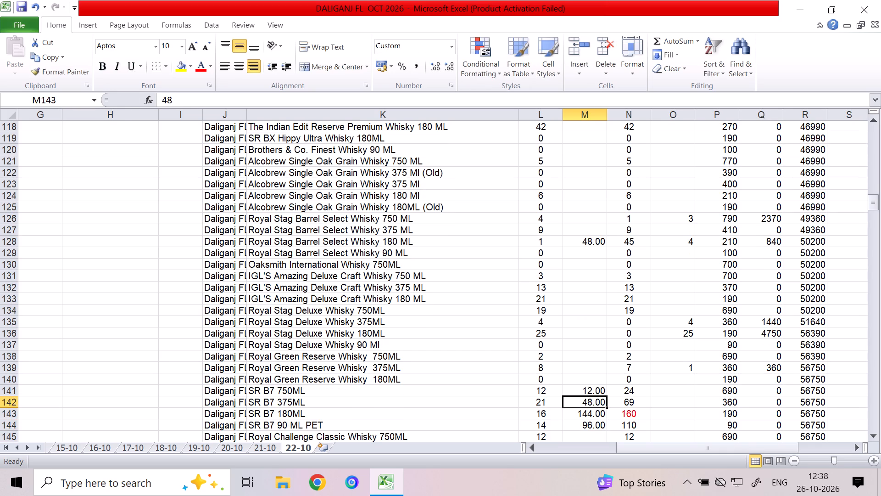
key(Up)
key(Right)
key(Right)
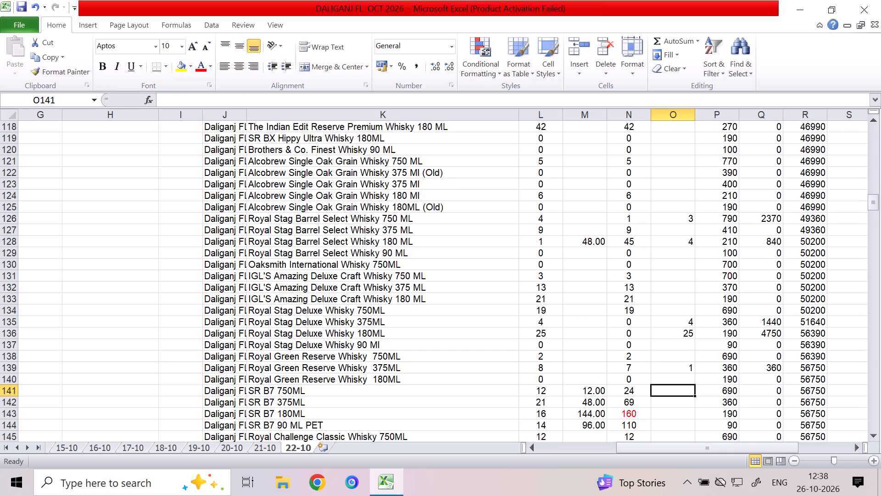
key(2)
key(Down)
key(8)
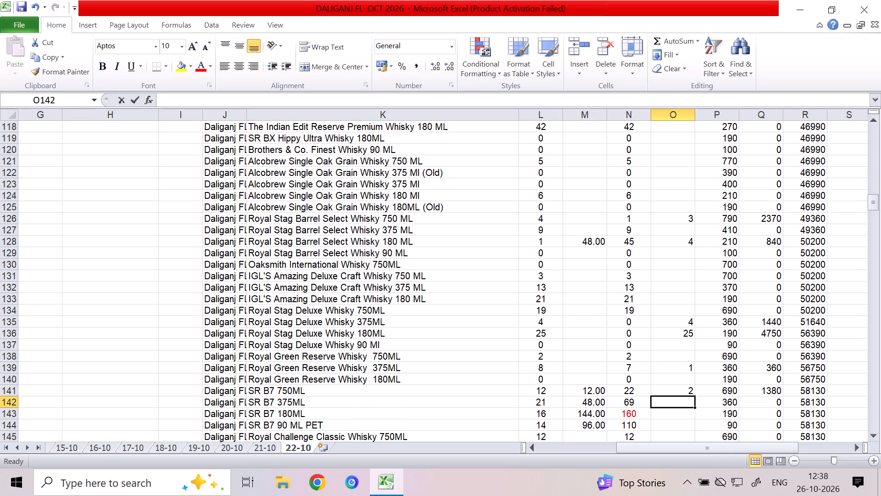
key(Down)
text(25)
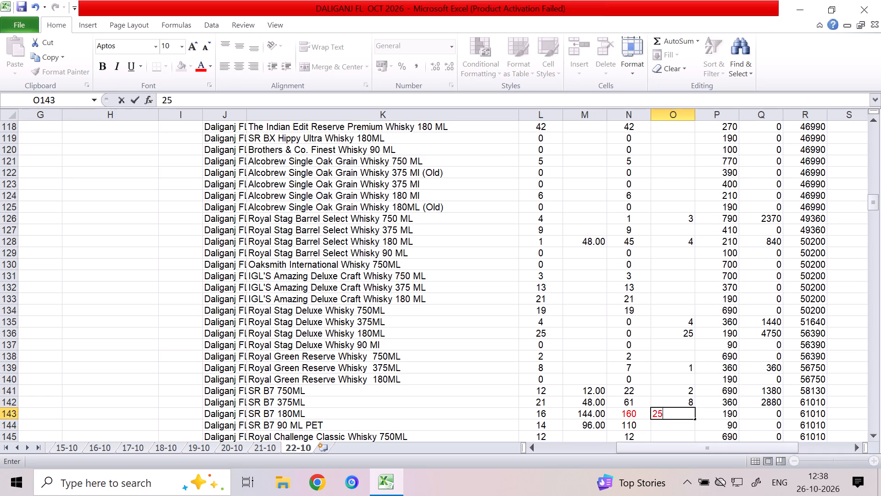
key(Down)
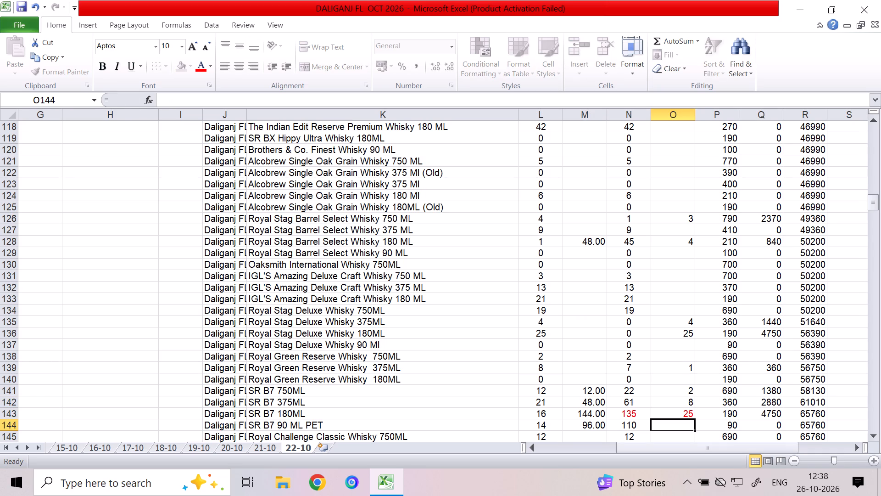
text(27)
key(Down)
Check the closing stock of the four SR B7 sizes (rows 141–144) and the quantities and sale amount of SR B7 90 ML PET.
key(Up)
key(Up)
key(Up)
key(Up)
key(Left)
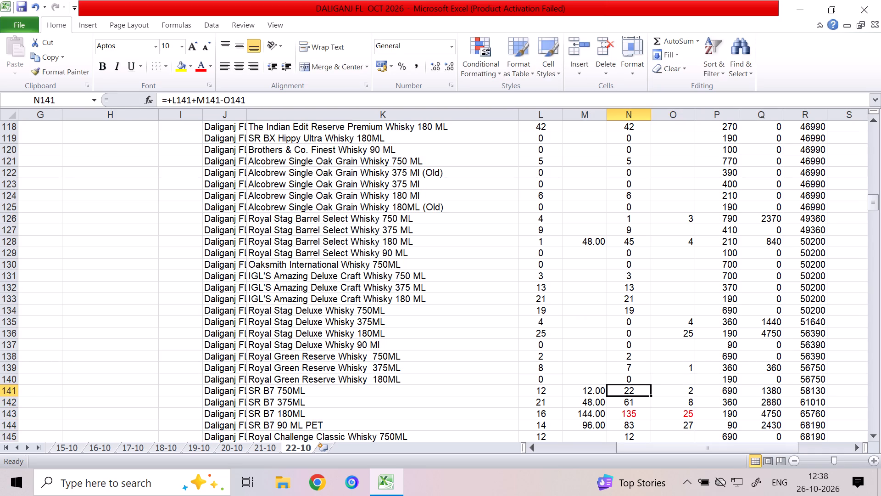
key(Down)
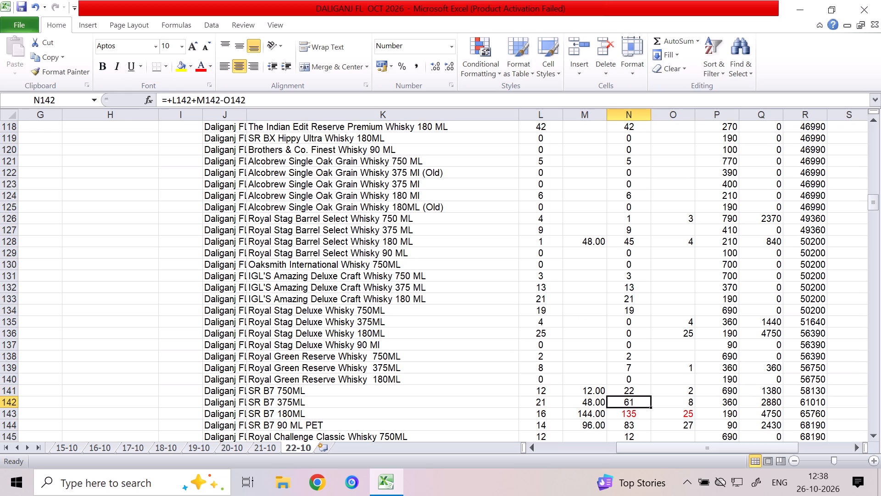
key(Down)
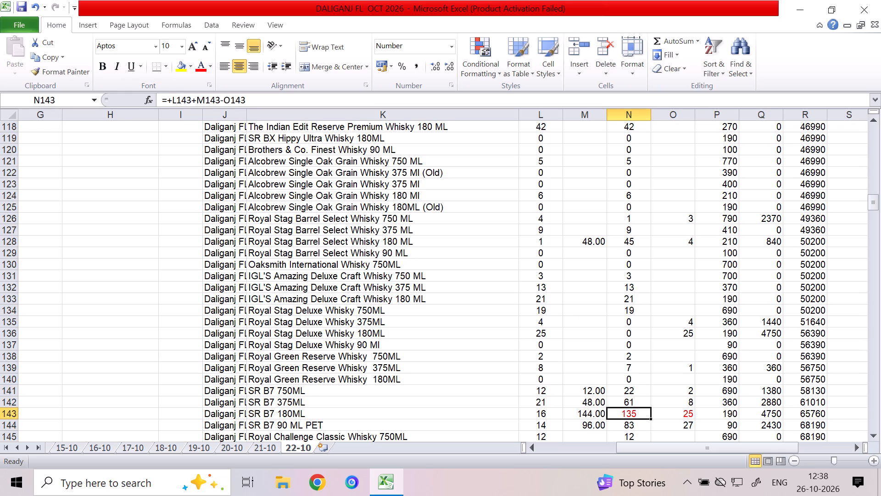
key(Down)
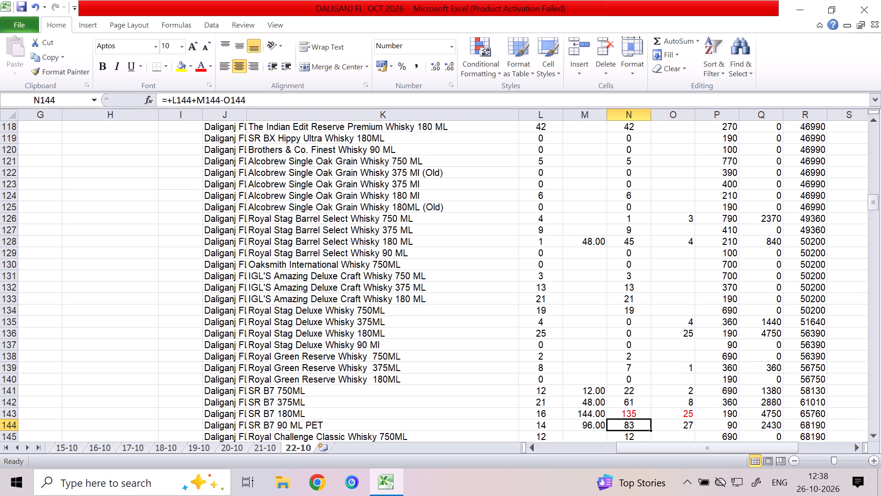
key(Right)
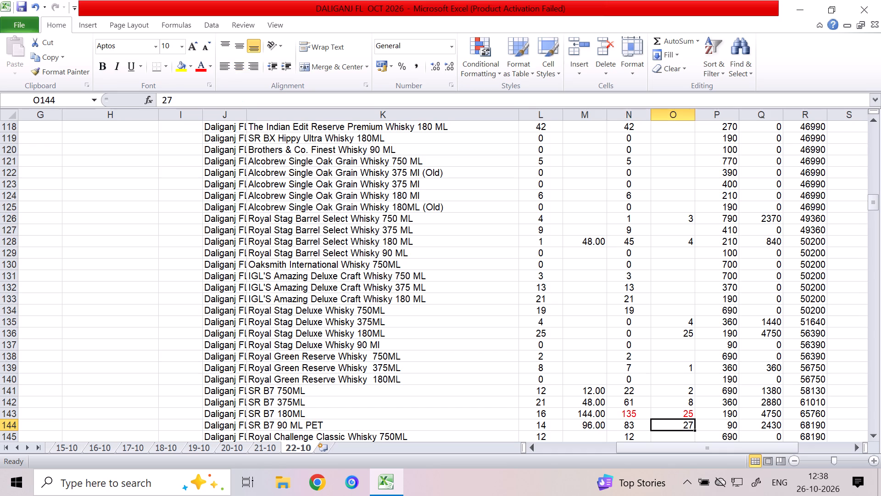
key(Left)
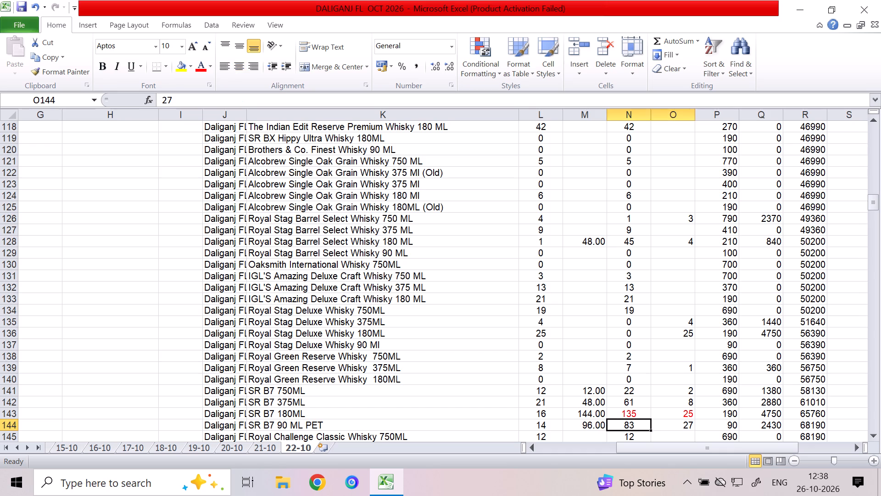
key(Left)
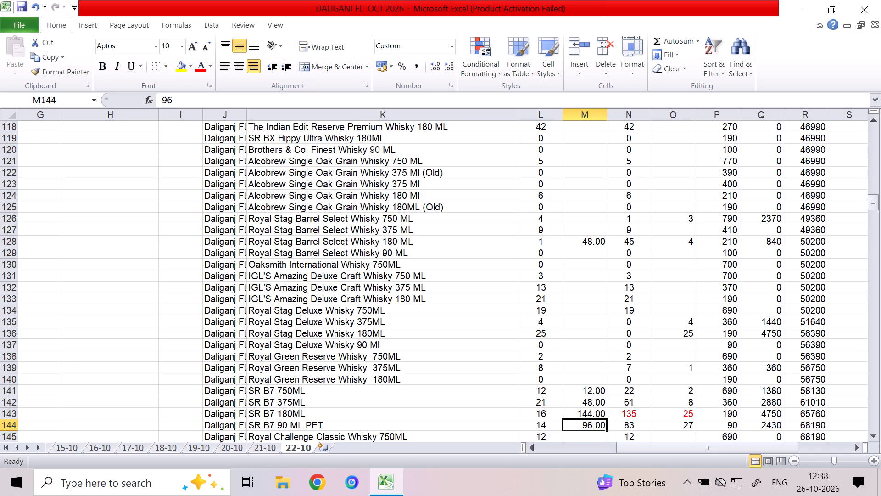
key(Right)
key(Right)
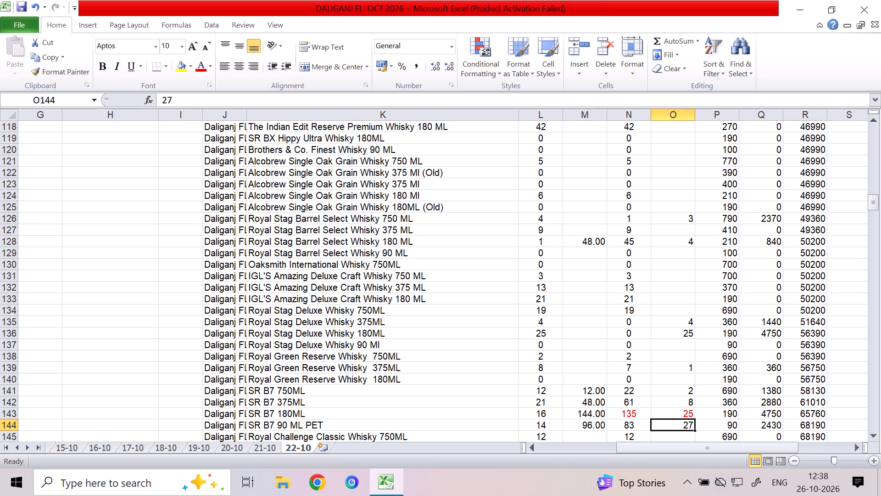
key(Left)
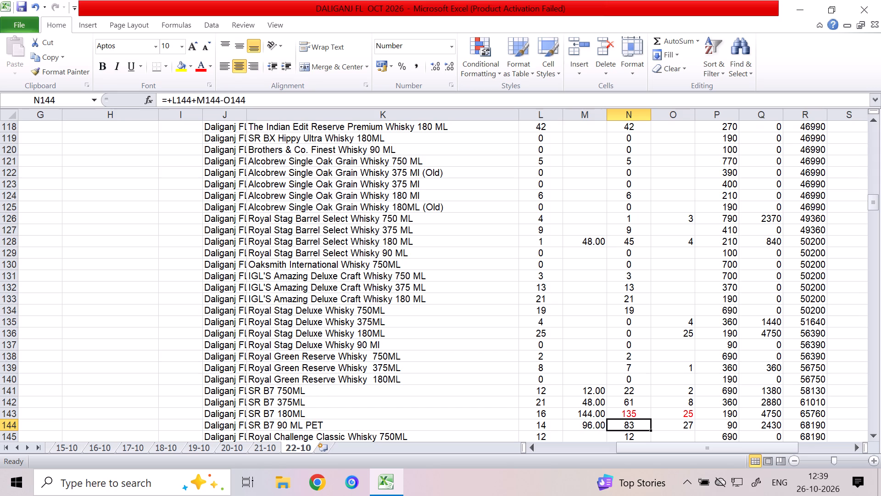
key(Right)
key(Right)
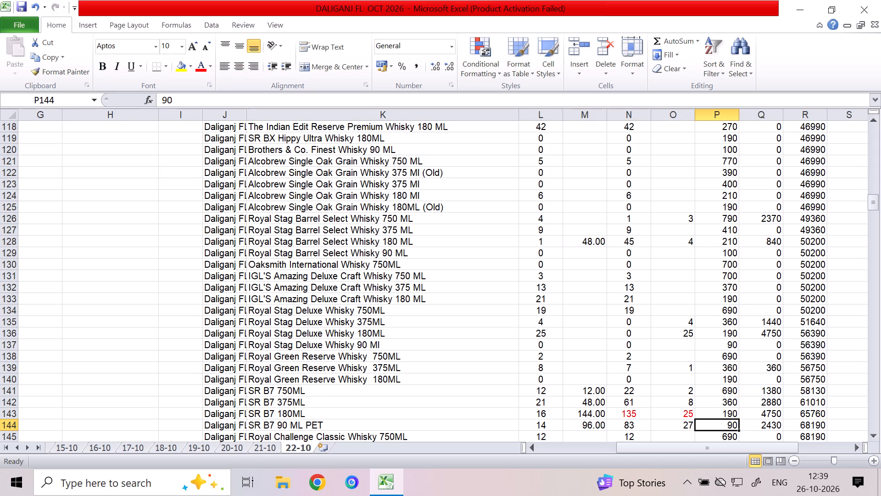
key(Right)
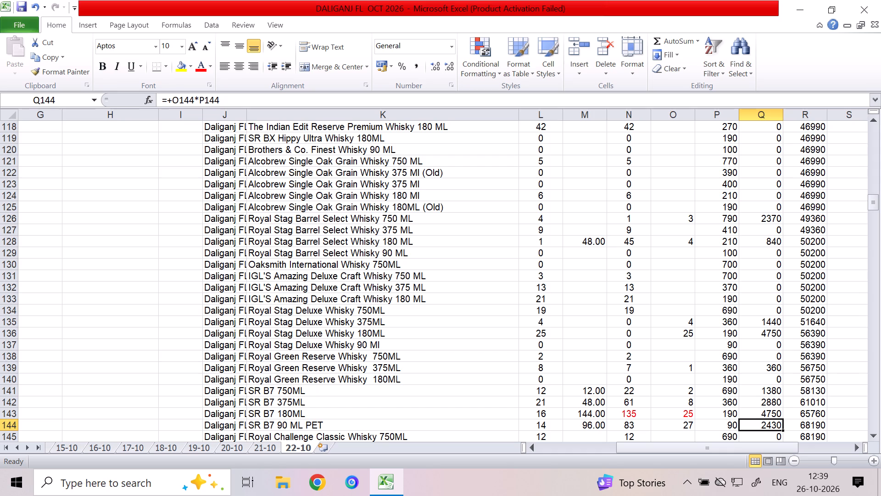
Enter a sold quantity of 3 for Royal Challenge Classic Whisky 375ML in column O (row 146).
key(Down)
key(Down)
key(Down)
key(Down)
key(Down)
key(Up)
key(Up)
key(Up)
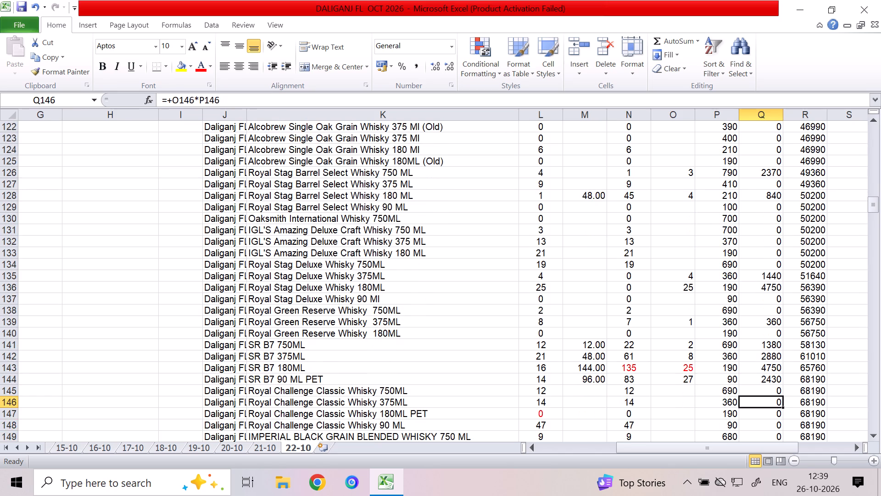
key(Left)
key(Left)
key(Left)
key(Up)
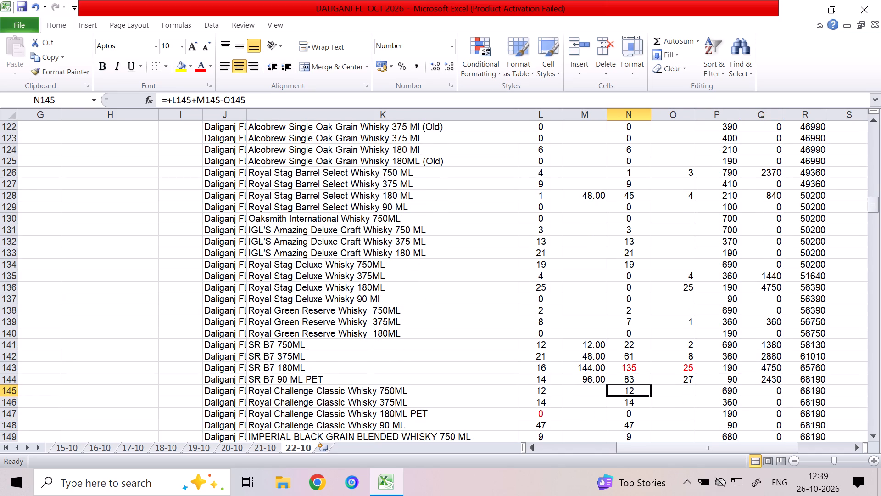
key(Right)
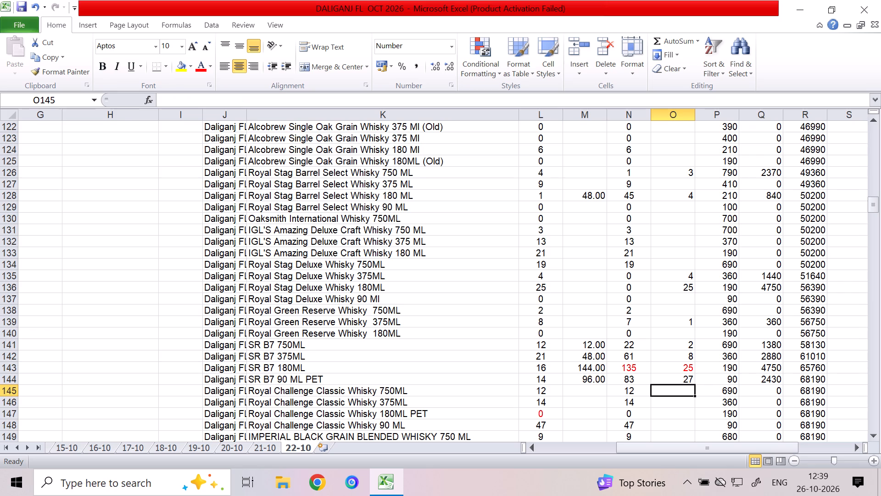
key(Left)
key(Left)
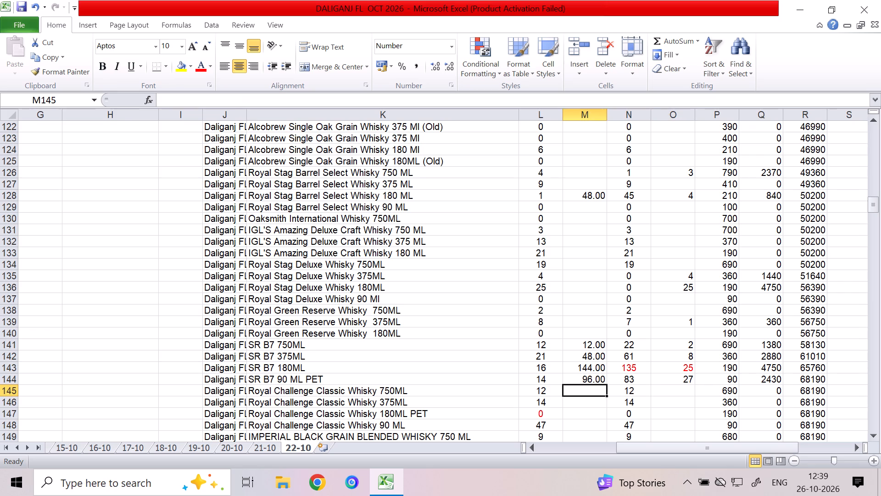
key(Right)
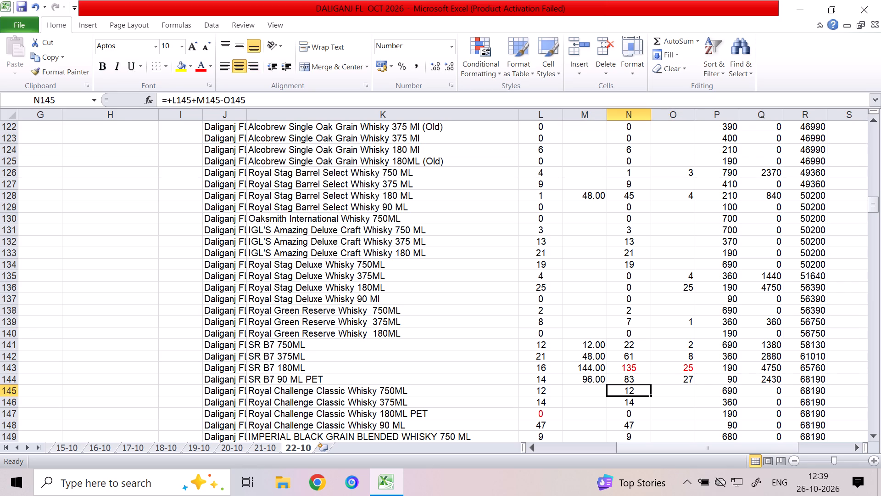
key(Down)
key(Right)
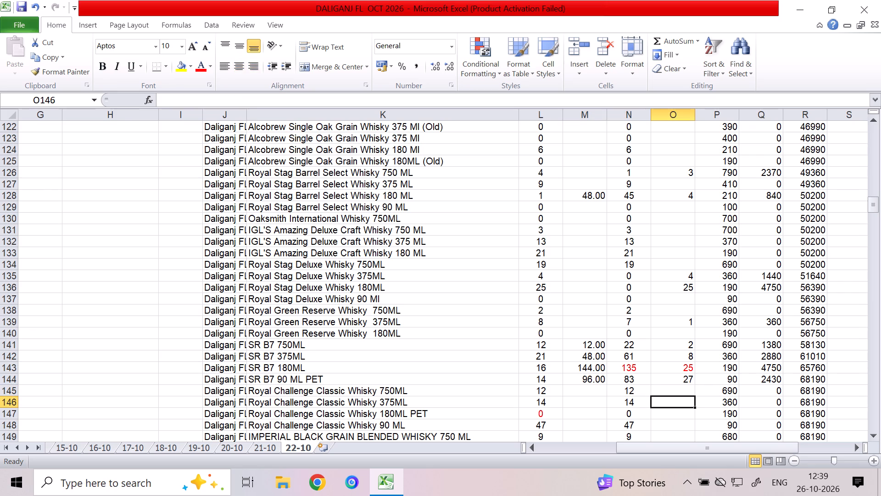
key(3)
key(Down)
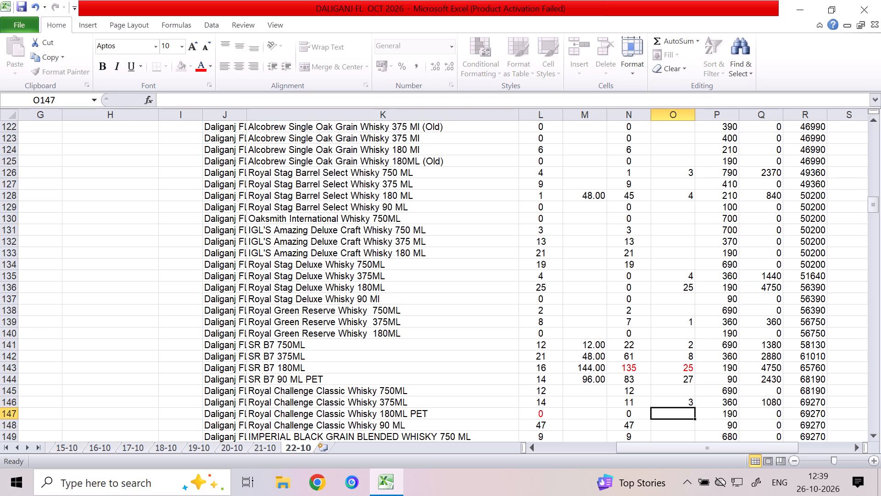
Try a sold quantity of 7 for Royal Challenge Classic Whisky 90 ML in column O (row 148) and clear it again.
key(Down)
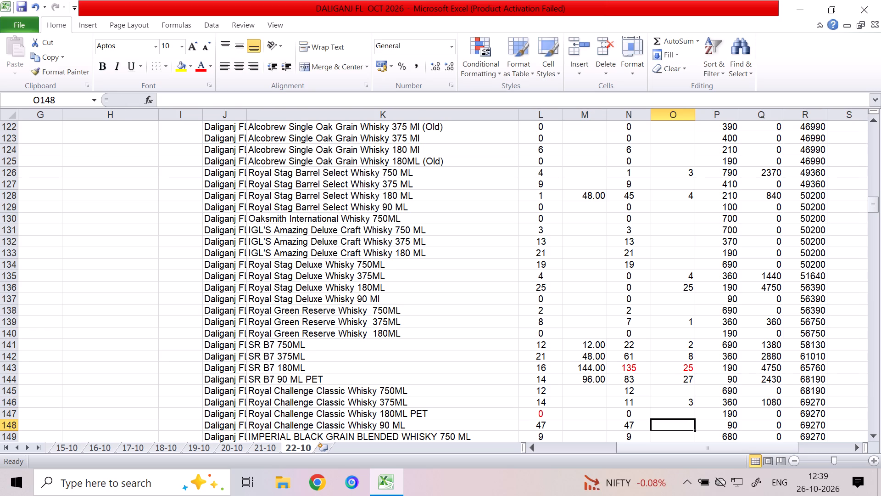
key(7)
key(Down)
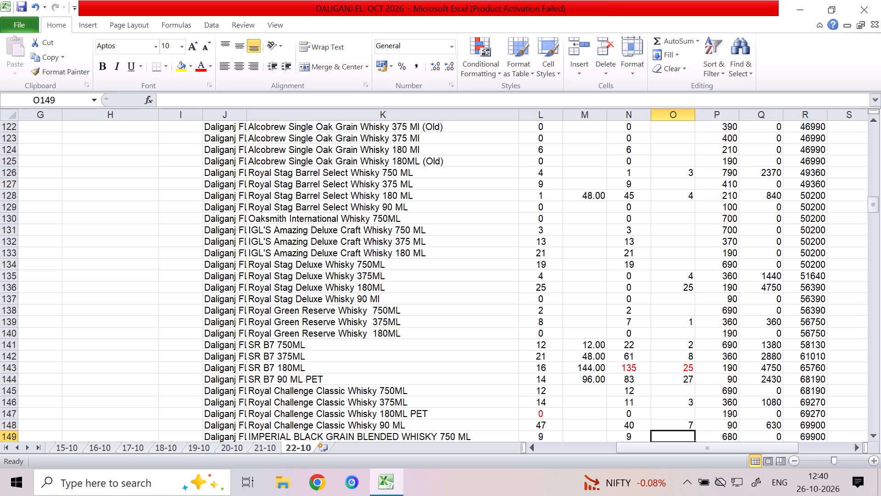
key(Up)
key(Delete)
Enter an added quantity of 48 for Royal Challenge Classic Whisky 180ML PET in column M (row 147).
key(Up)
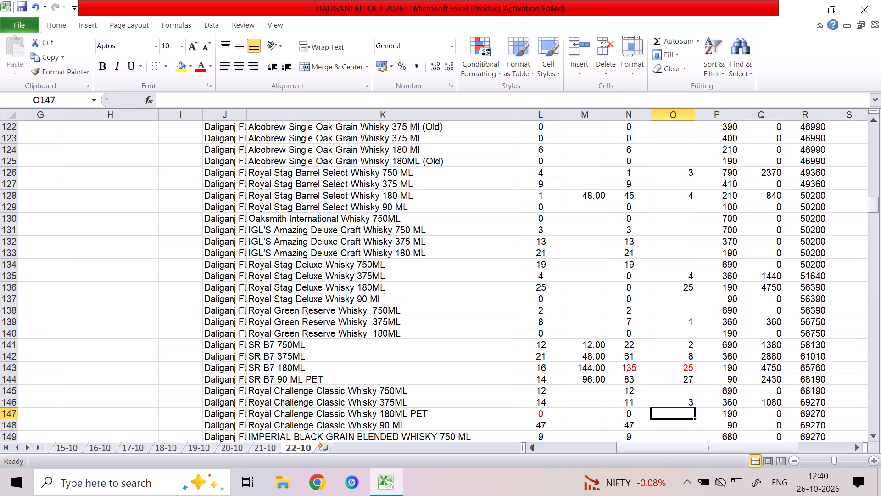
key(Left)
key(Left)
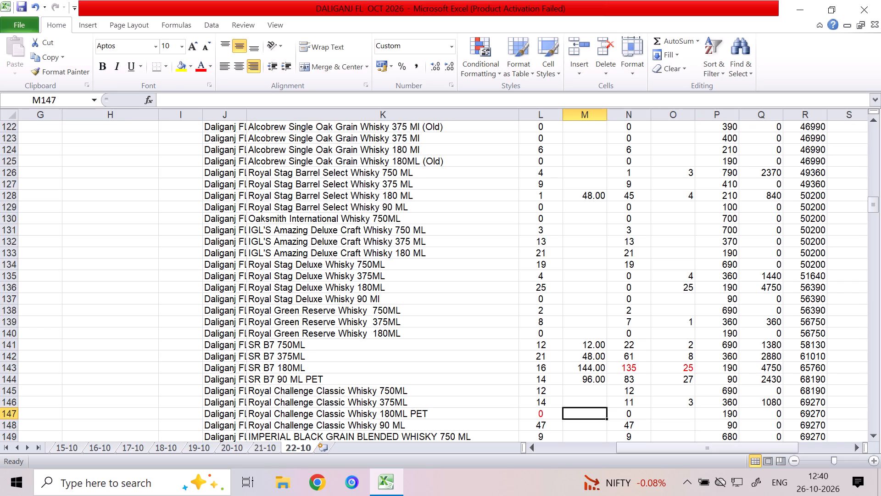
text(48)
key(Right)
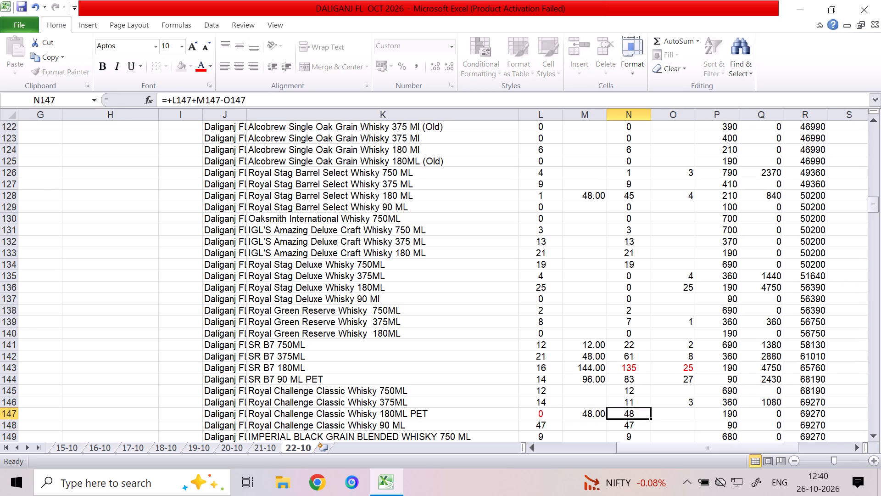
key(Right)
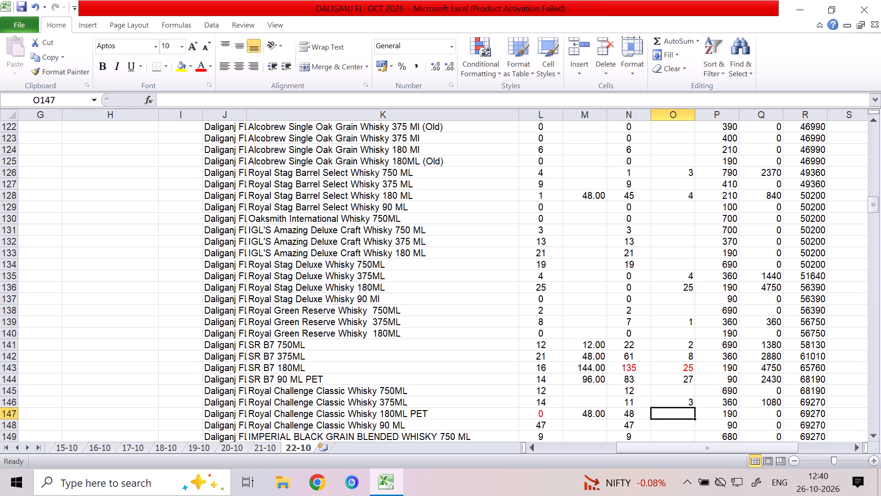
key(Up)
key(Left)
key(Up)
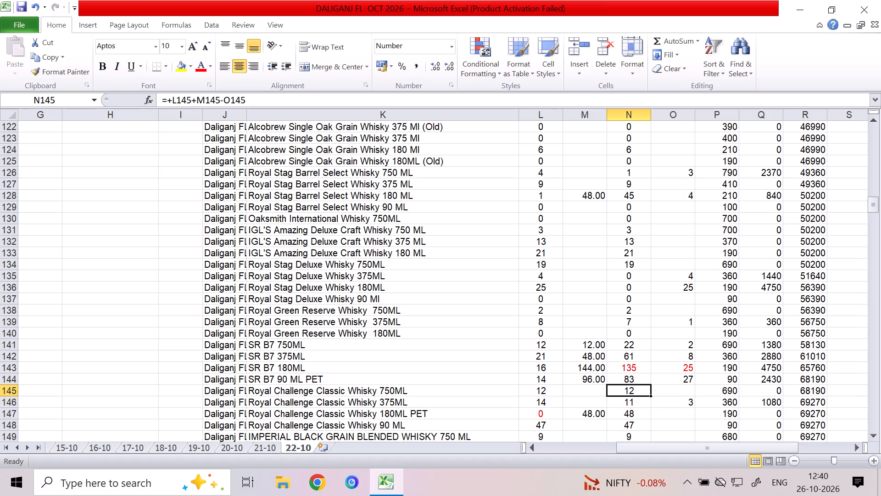
Enter sold quantities of 7 for Royal Challenge Classic Whisky 180ML PET (row 147) and 8 for 90 ML (row 148) in column O.
key(Down)
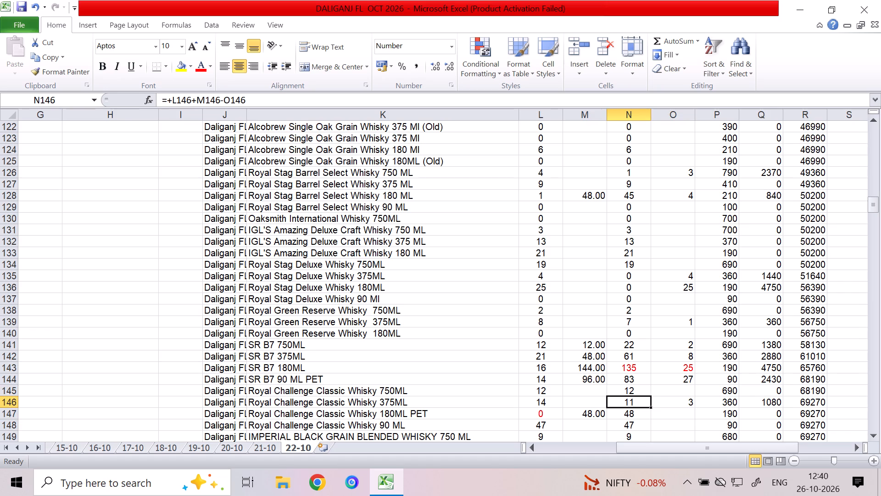
key(Down)
key(Right)
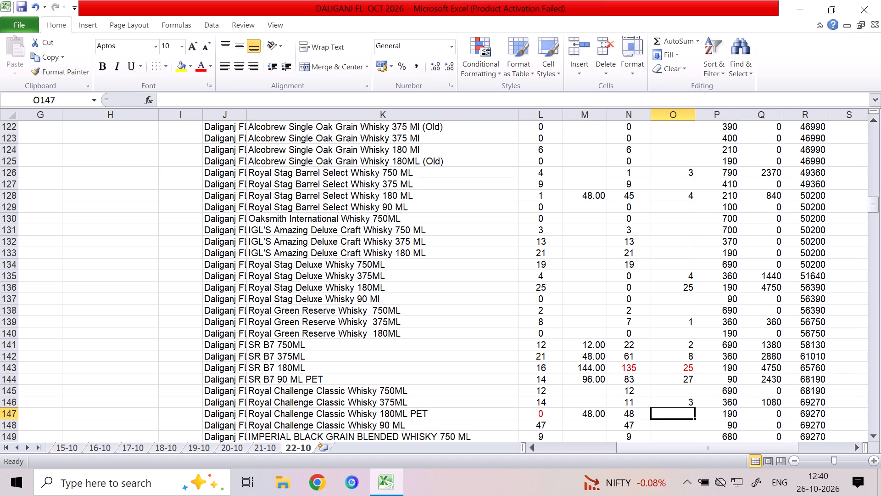
key(7)
key(Down)
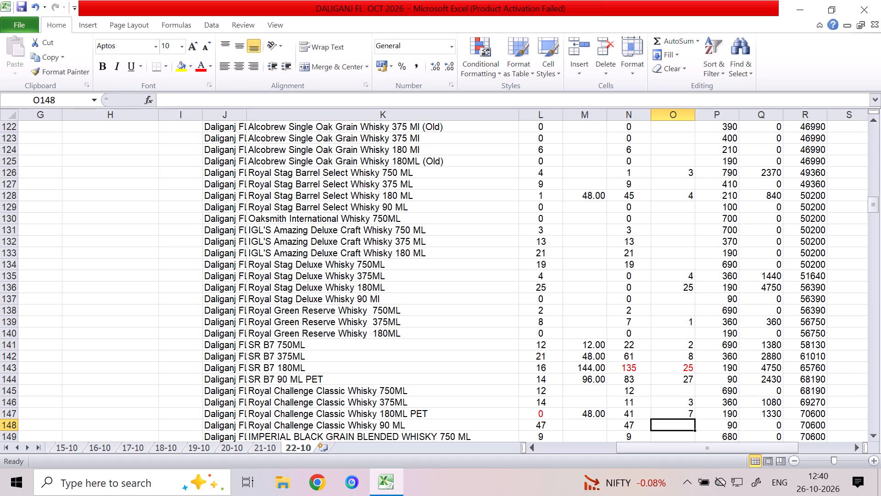
key(8)
key(Down)
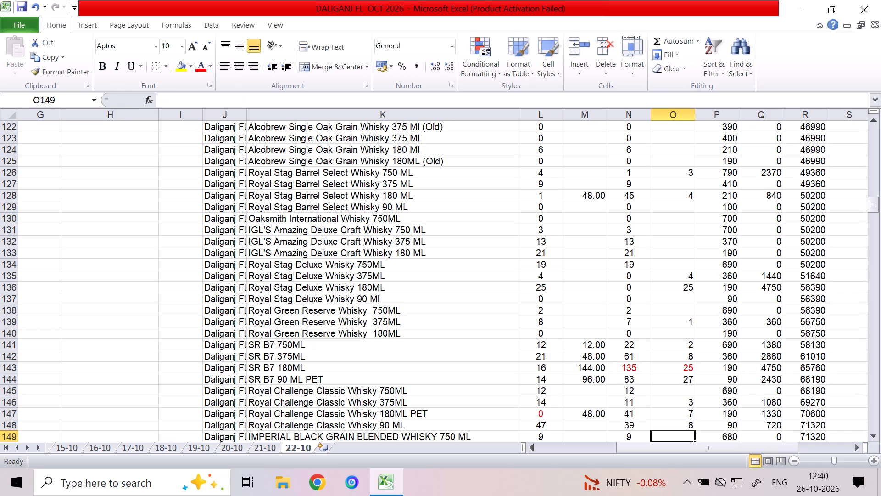
Enter sold quantities of 1 for Imperial Black Grain Blended Whisky 375 ML (row 150) and 13 for 180ML (row 151) in column O.
key(Down)
key(Down)
key(Up)
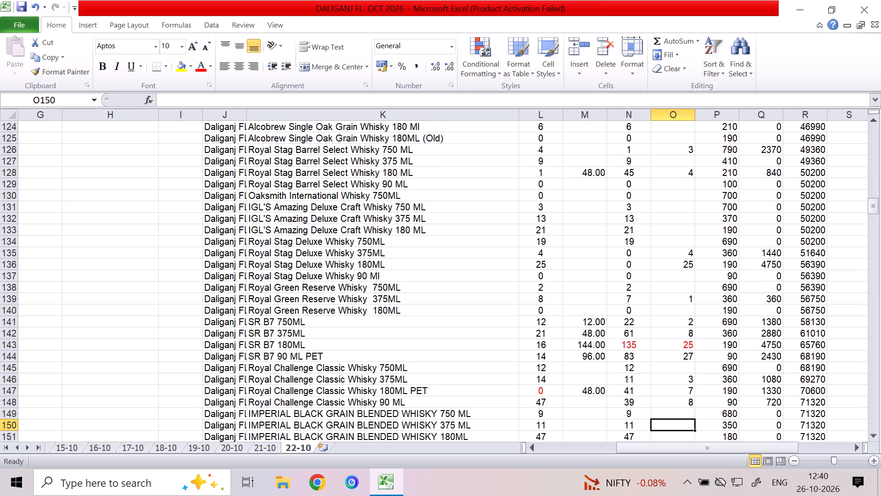
key(1)
key(Down)
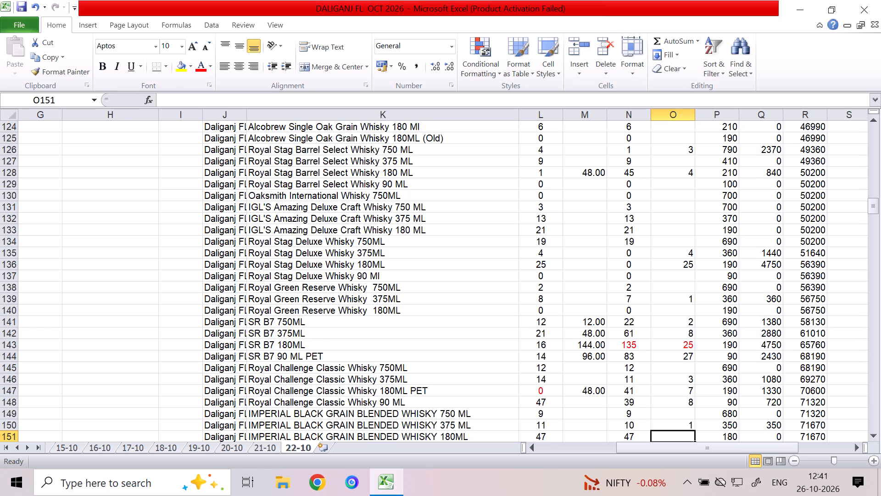
key(Down)
key(Up)
key(Left)
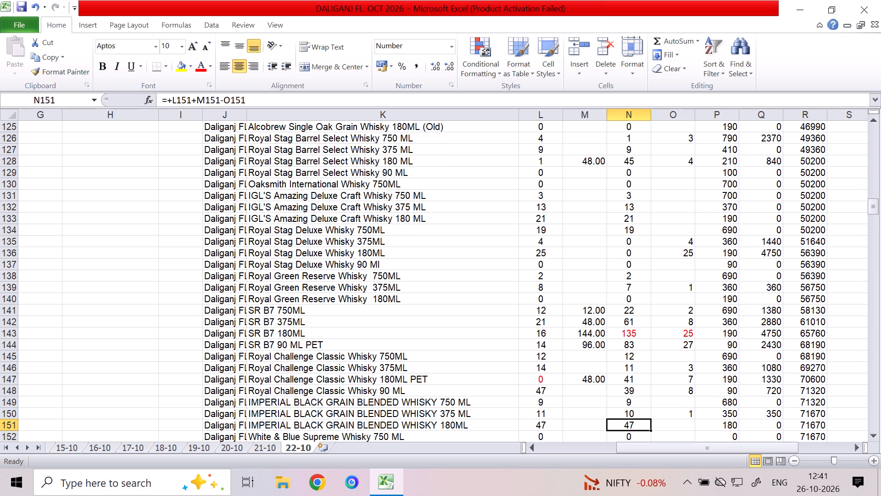
key(Right)
key(Right)
key(Left)
text(13)
key(Down)
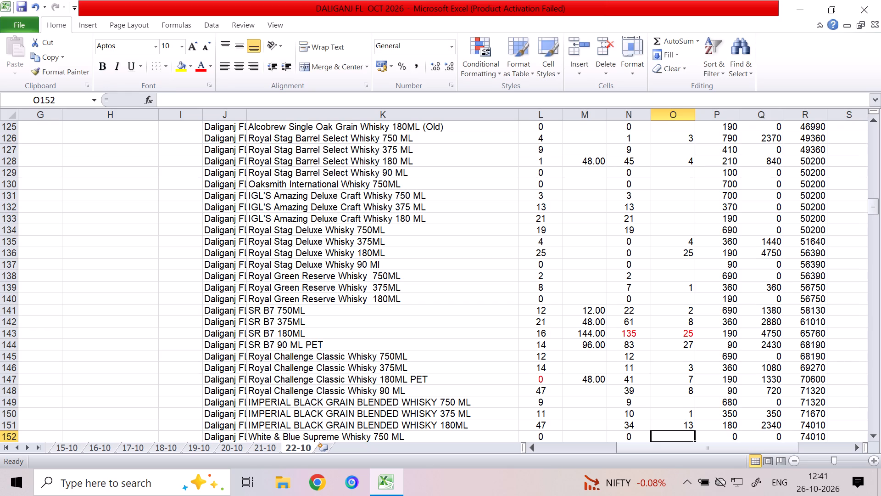
Examine the White & Blue Supreme Whisky rows (152–154), comparing item names with the opening, added, closing and sold columns.
key(Down)
key(Up)
key(Down)
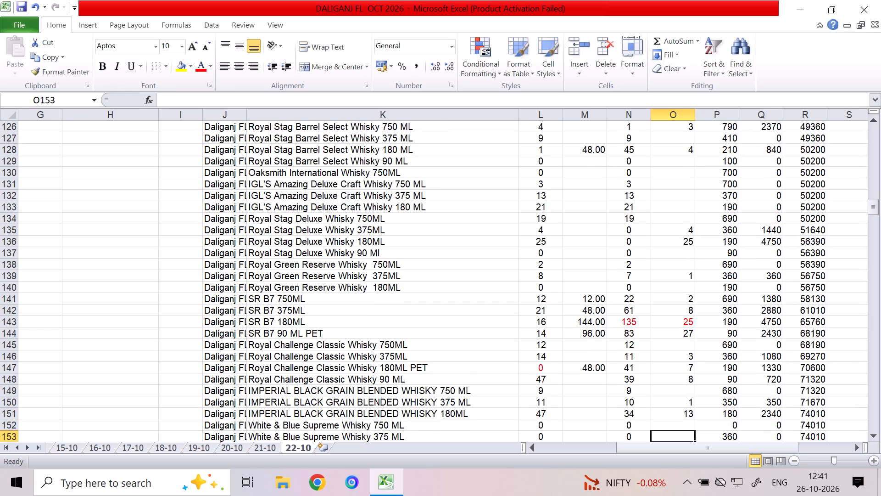
key(Down)
key(Down)
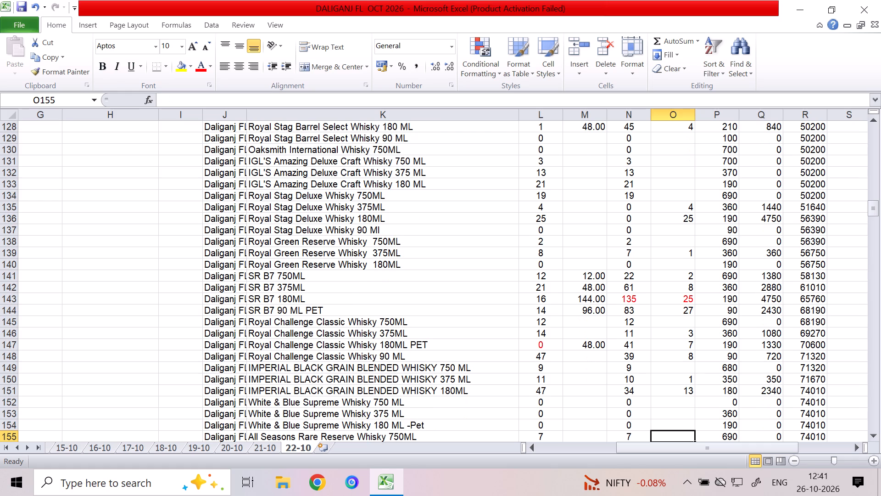
key(Up)
key(Up)
key(Up)
key(Up)
key(Down)
key(Left)
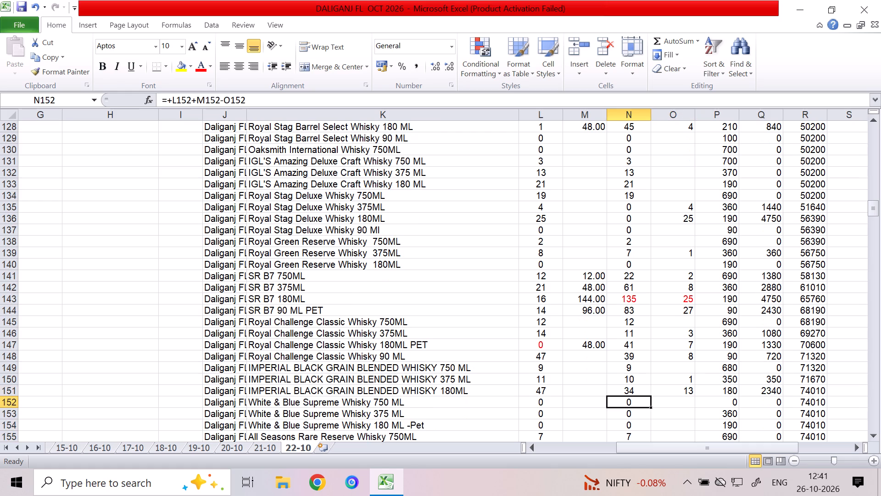
key(Left)
key(Left)
key(Left)
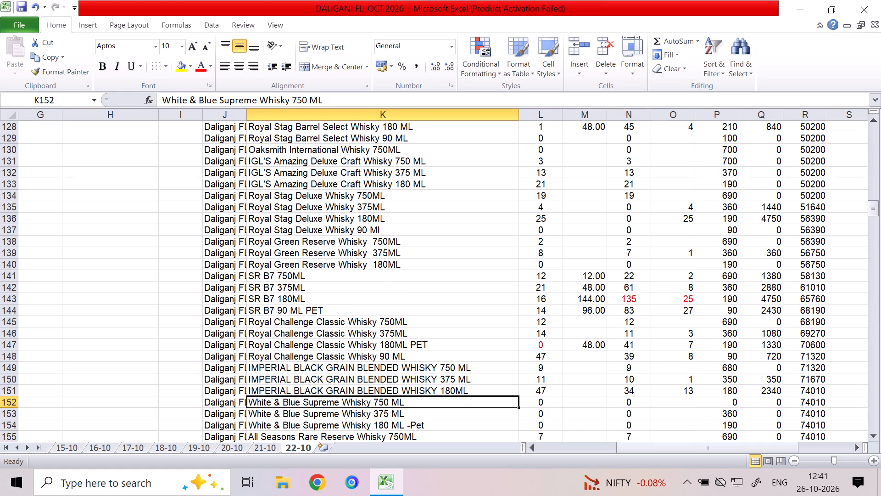
key(Right)
key(Right)
key(Right)
key(Right)
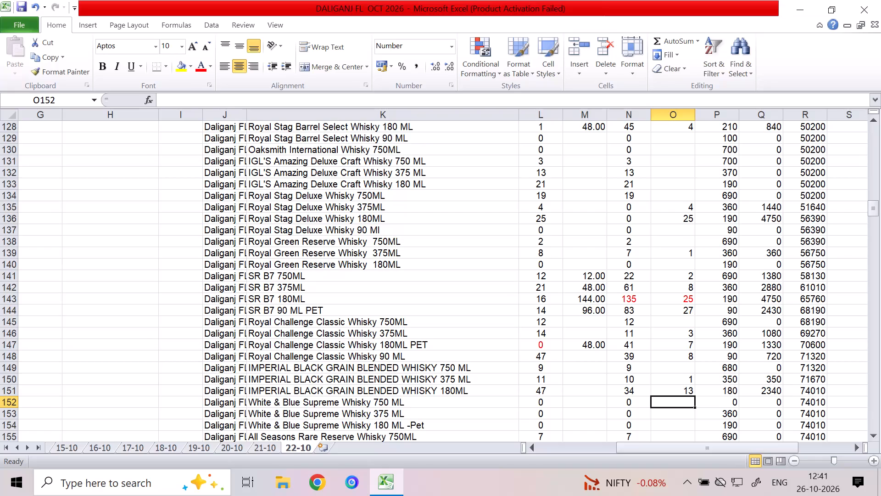
key(Left)
key(Left)
key(Left)
key(Left)
key(Right)
key(Right)
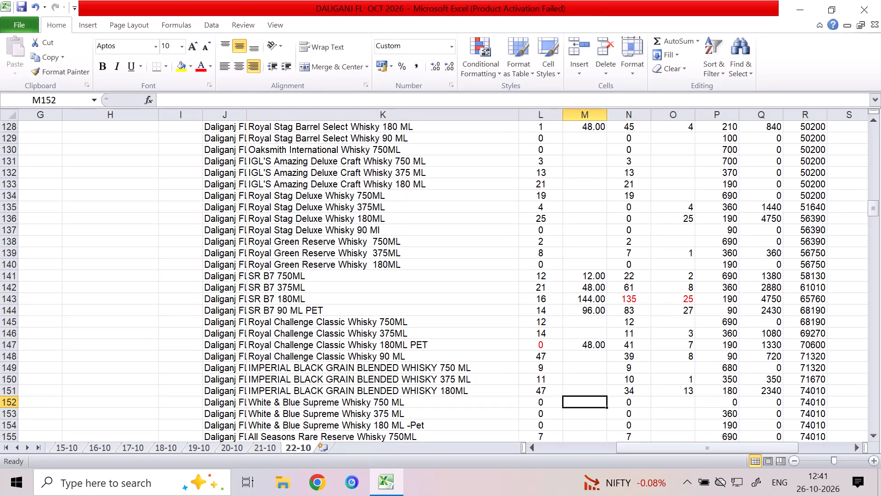
Enter sold quantities of 5 for All Seasons Rare Reserve Whisky 750ML (row 155) and 13 for 375ML (row 156) in column O.
key(Right)
key(Down)
key(Down)
key(Down)
key(Down)
key(Down)
key(Down)
key(Up)
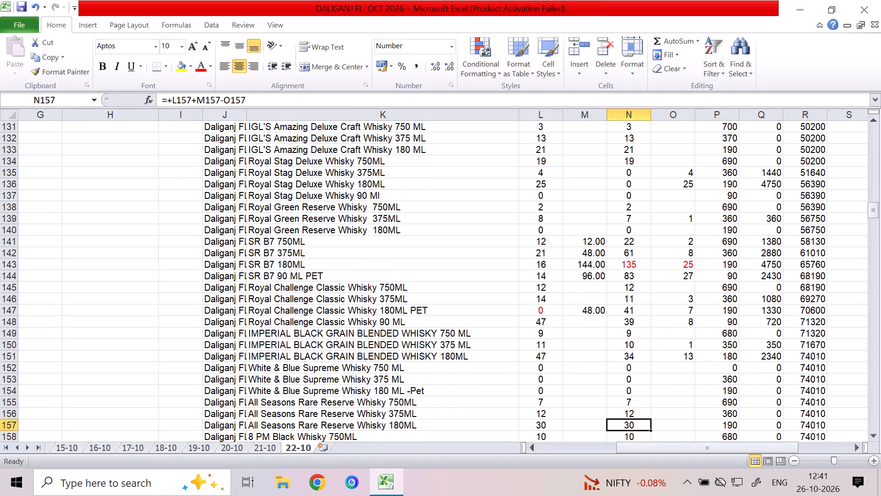
key(Up)
key(Up)
key(Left)
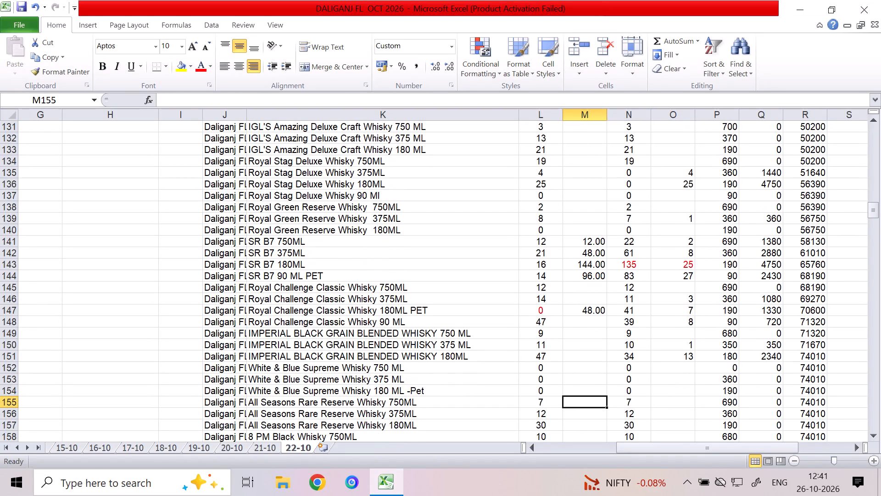
key(Right)
key(Right)
key(5)
key(Down)
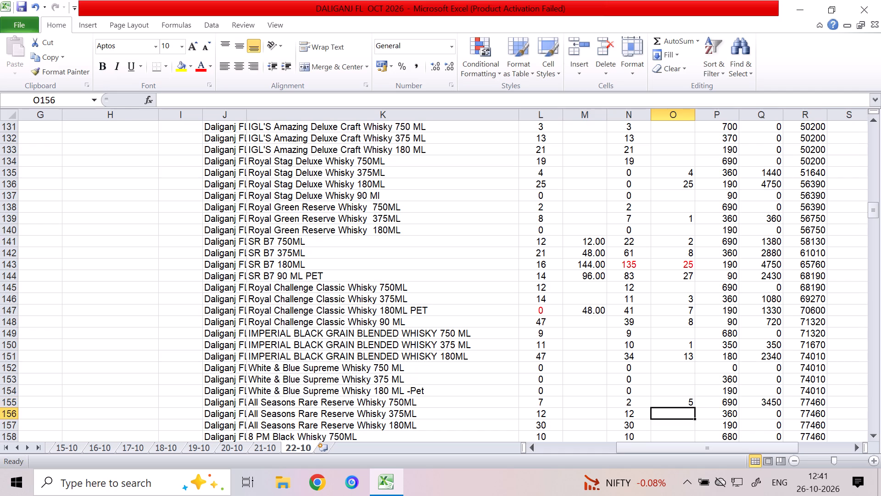
text(13)
key(Down)
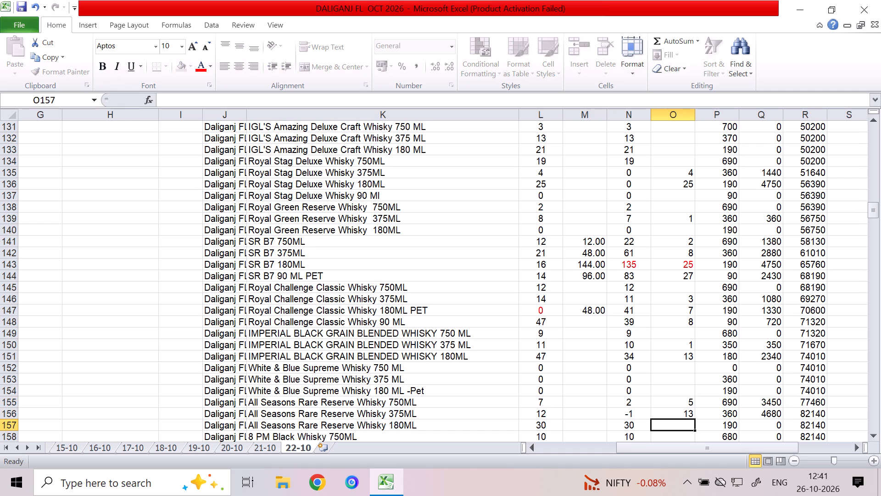
Enter added quantities of 24 for All Seasons Rare Reserve Whisky 375ML (row 156) and 48 for 180ML (row 157) in column M.
key(Up)
key(Left)
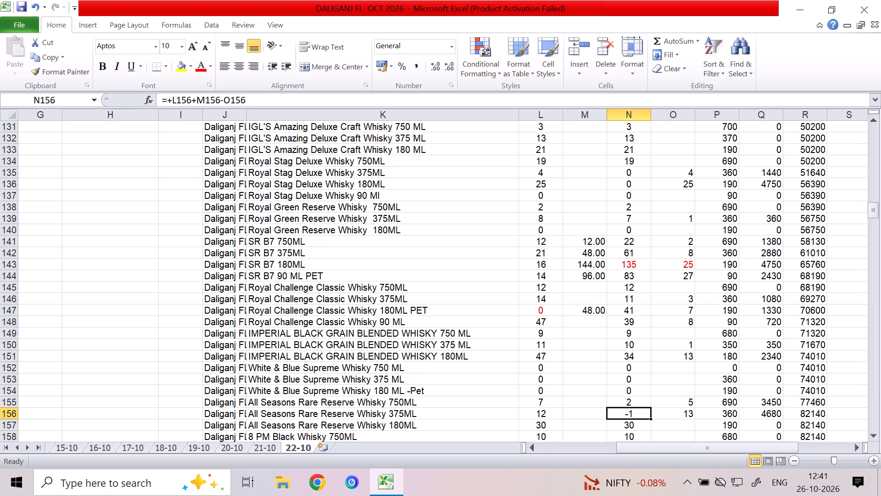
key(Left)
text(24)
key(Down)
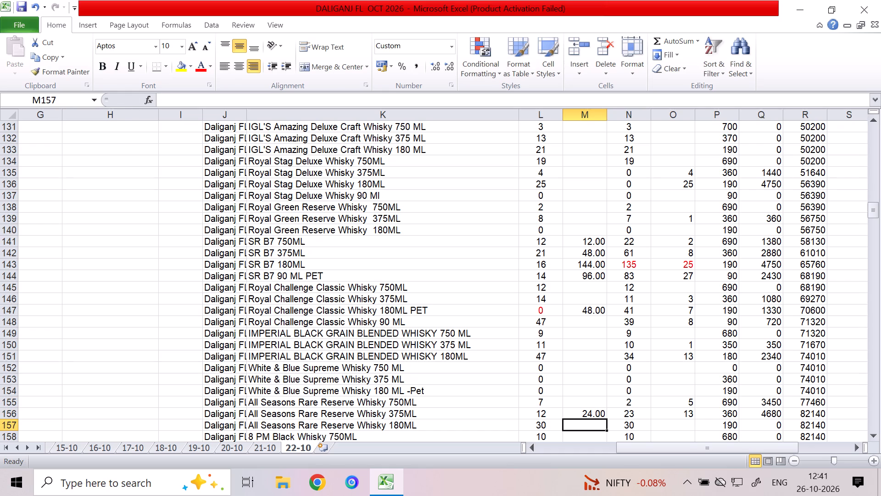
text(48)
key(Down)
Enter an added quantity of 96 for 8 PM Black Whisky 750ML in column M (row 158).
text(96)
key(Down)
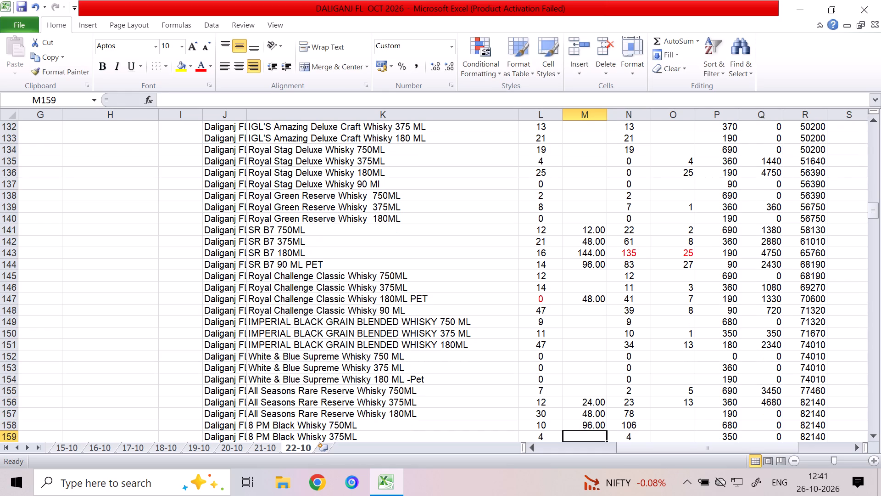
Enter a sold quantity of 25 for All Seasons Rare Reserve Whisky 180ML in column O (row 157).
key(Up)
key(Up)
key(Up)
key(Right)
key(Right)
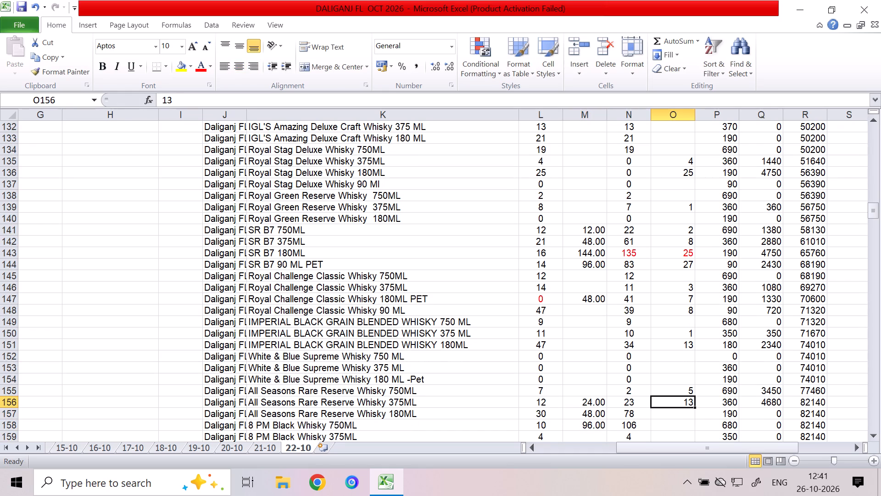
key(Down)
text(25)
key(Down)
Check the closing stock in rows 156–158 and clear the added quantity of 8 PM Black Whisky 750ML in column M.
key(Up)
key(Up)
key(Left)
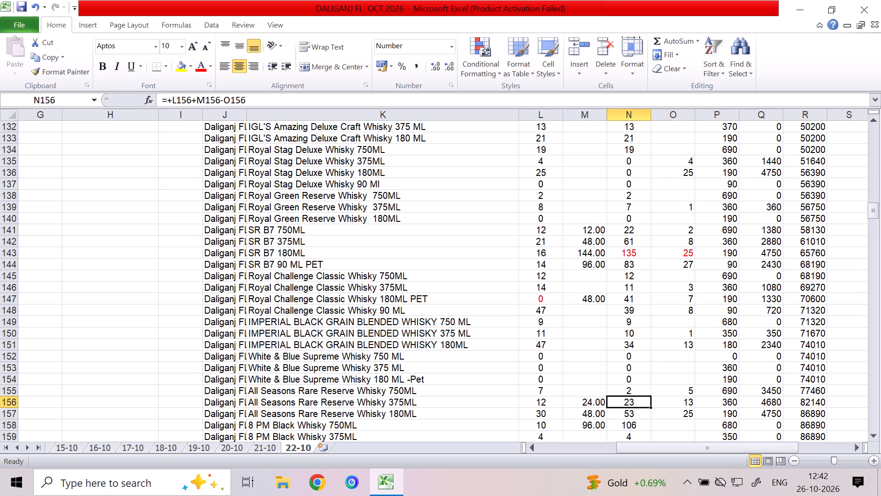
key(Down)
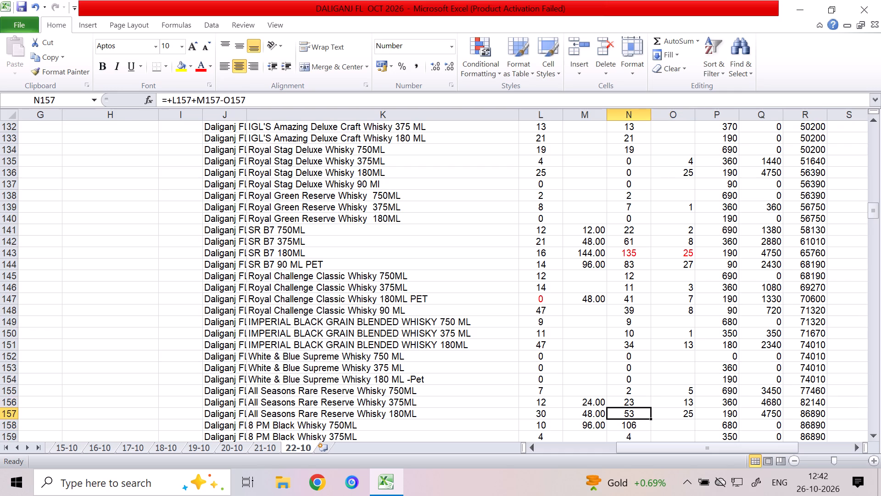
key(Down)
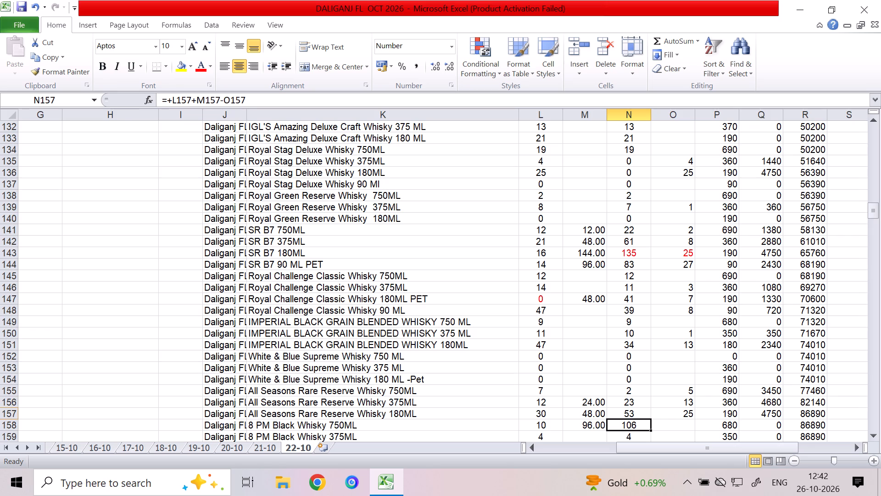
key(Left)
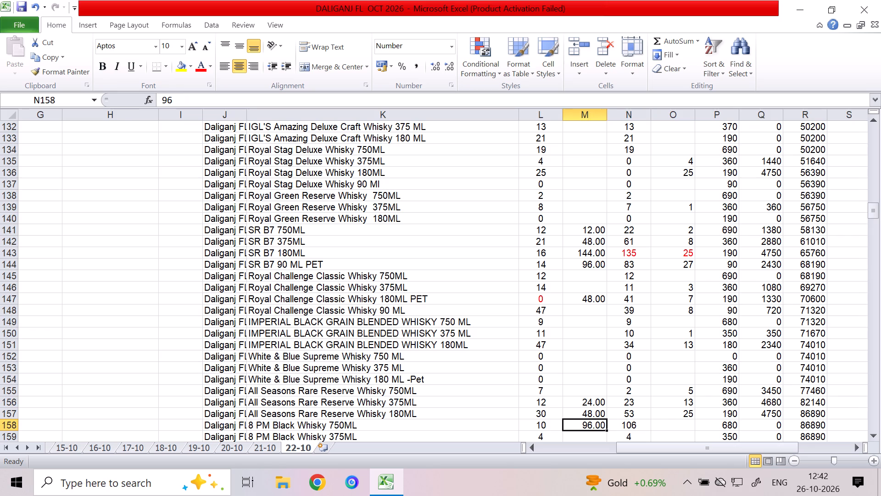
key(Left)
key(Left)
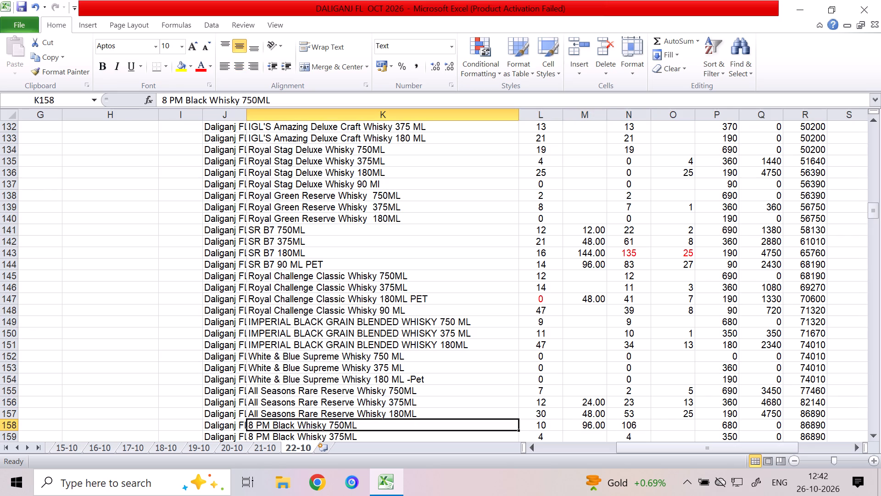
key(Right)
key(Right)
key(Delete)
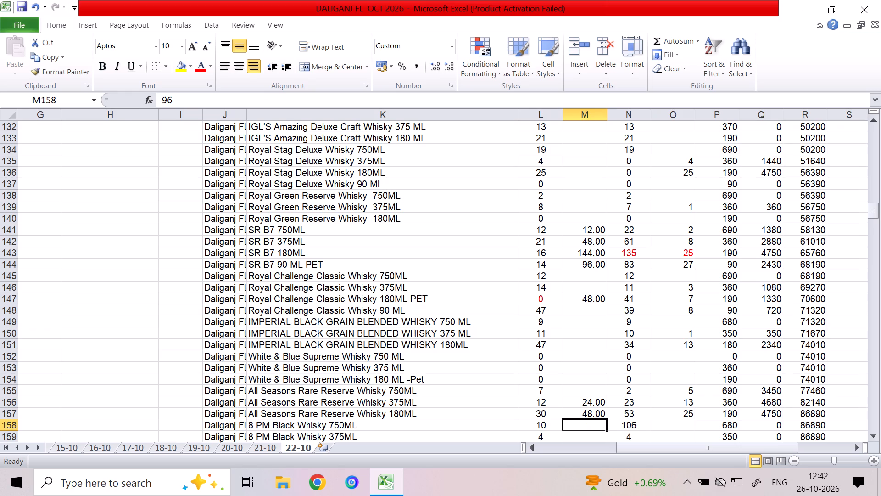
Search the 22-10 sheet for All Seasons Rare Reserve Whisky, without a bottle size, and go through every matching row.
key(Up)
key(Left)
key(Left)
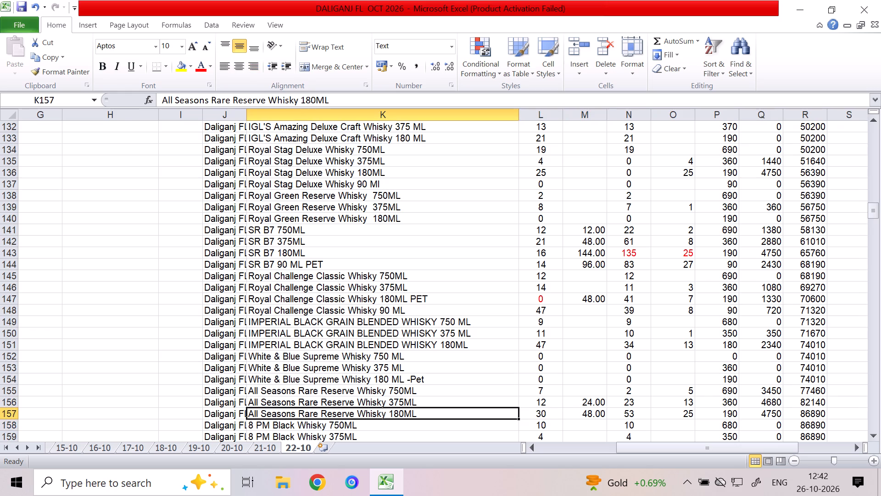
key(ctrl+c)
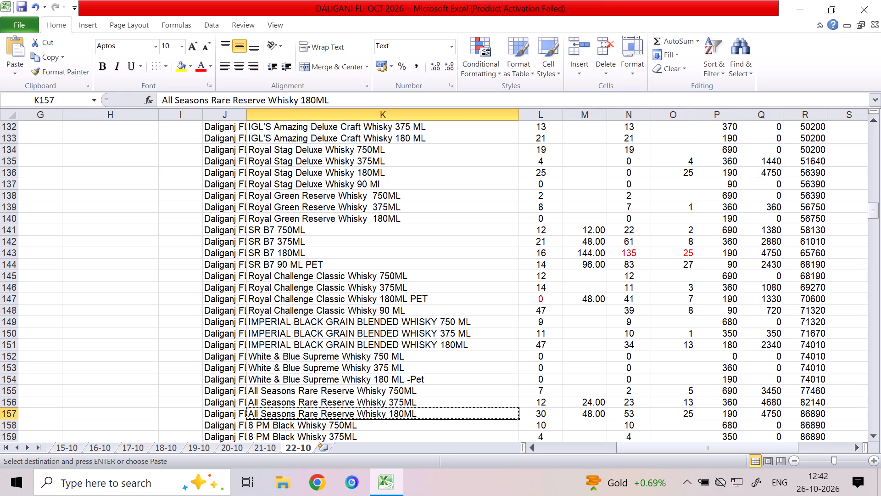
key(ctrl+f)
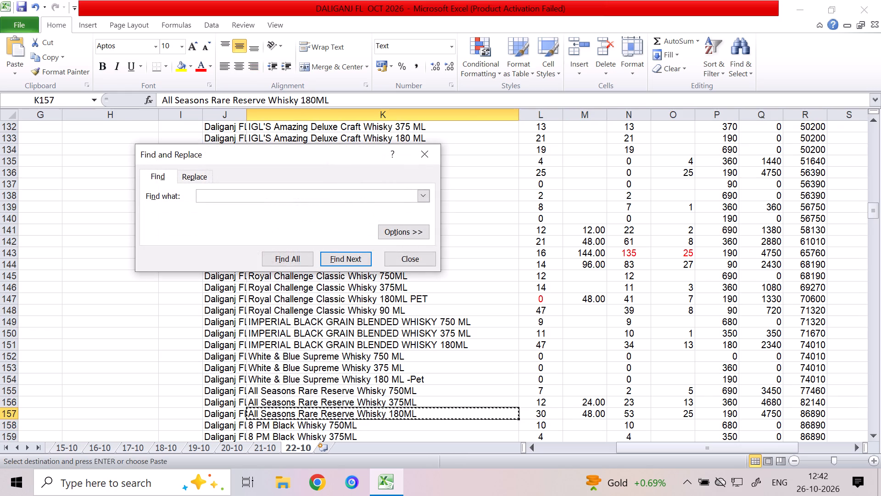
key(ctrl+v)
key(BackSpace)
key(BackSpace)
key(BackSpace)
key(BackSpace)
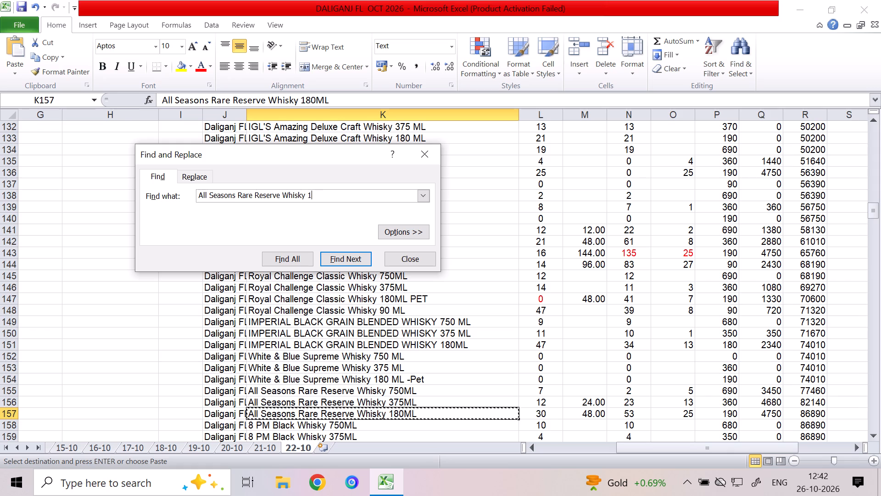
key(BackSpace)
key(BackSpace)
key(Return)
key(Return)
key(Return)
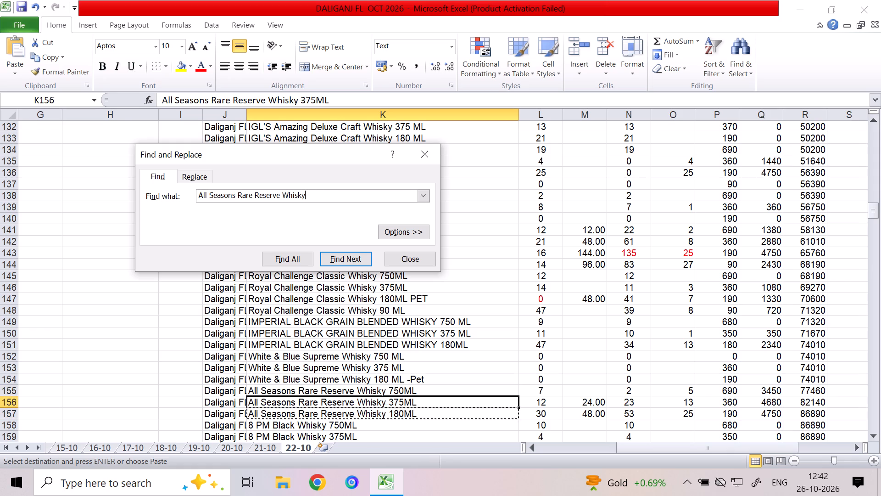
key(Return)
key(Return)
key(Return)
key(Return)
key(Return)
key(Return)
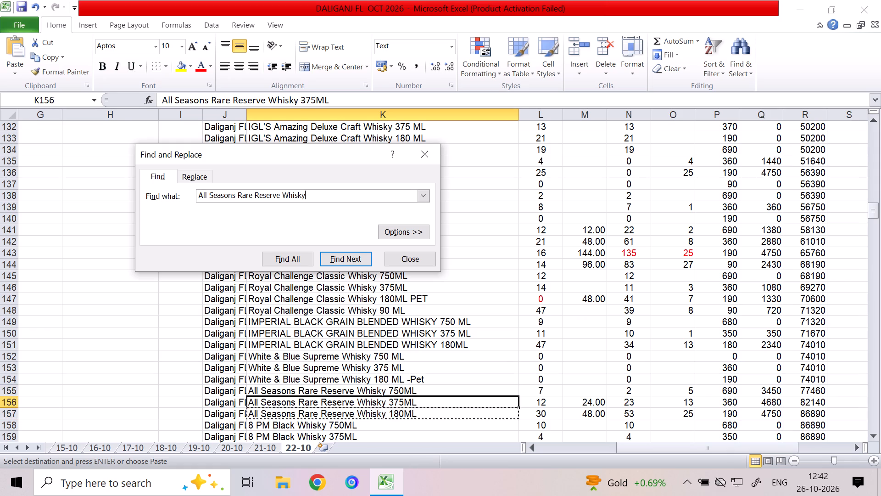
key(Return)
key(Return)
key(Return)
key(Return)
key(Return)
key(Return)
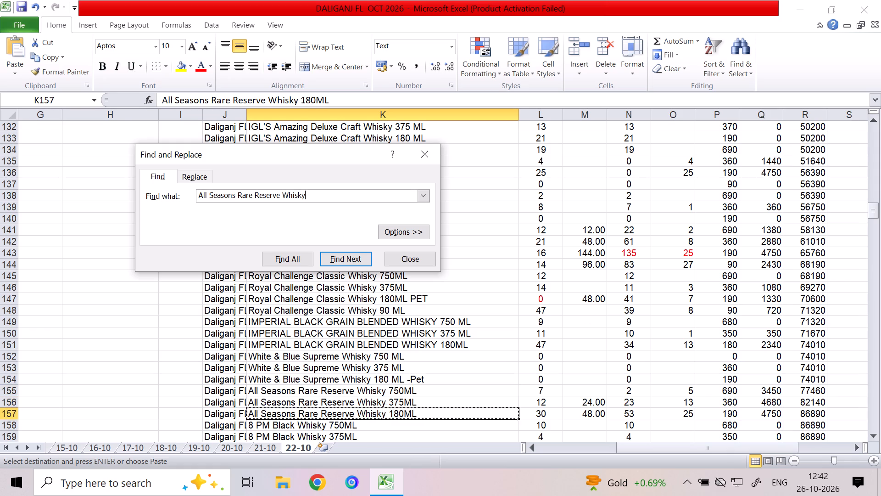
key(Return)
key(Return)
key(Return)
key(Return)
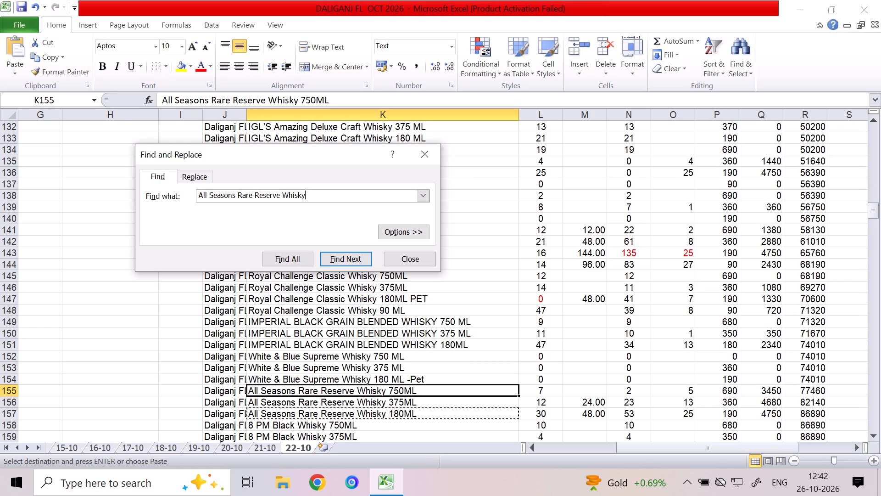
click(391, 254)
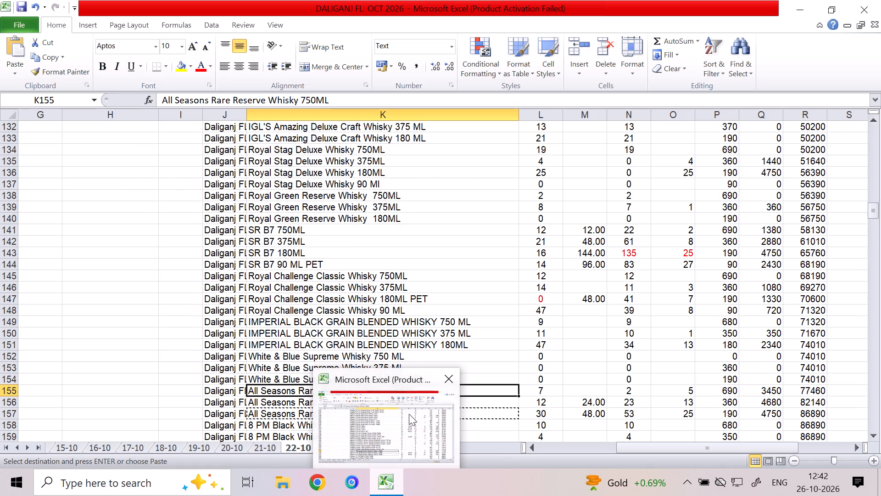
click(507, 356)
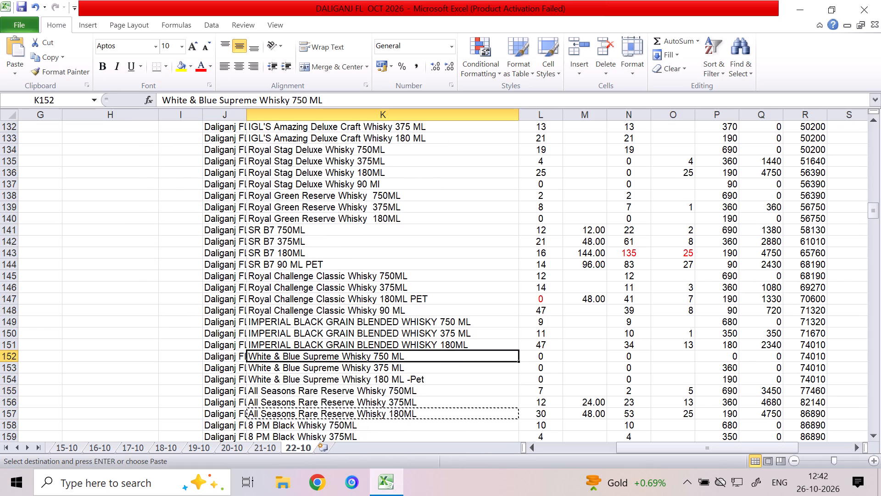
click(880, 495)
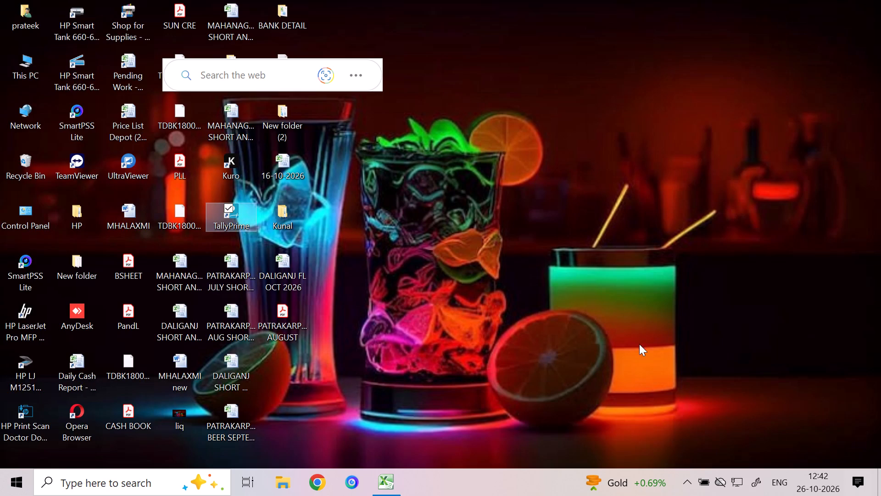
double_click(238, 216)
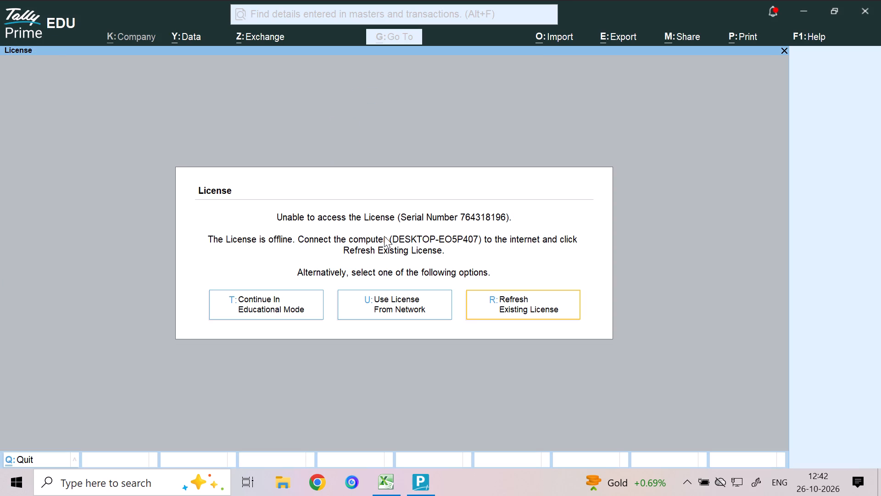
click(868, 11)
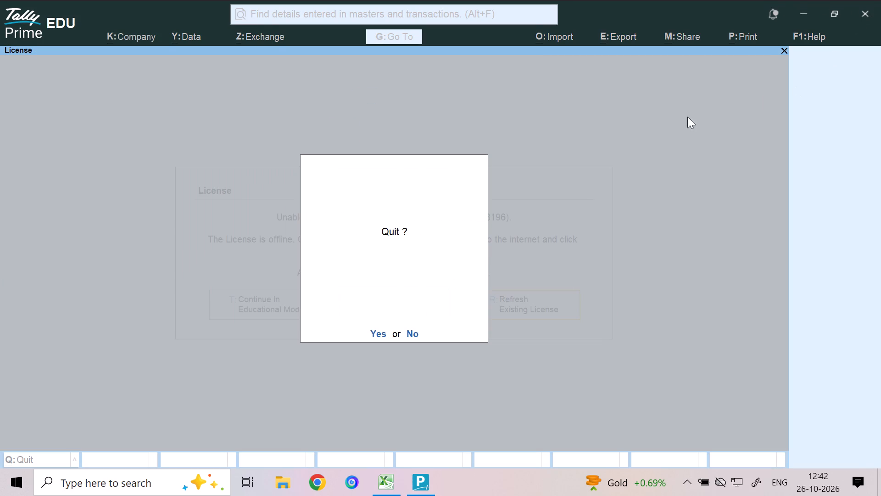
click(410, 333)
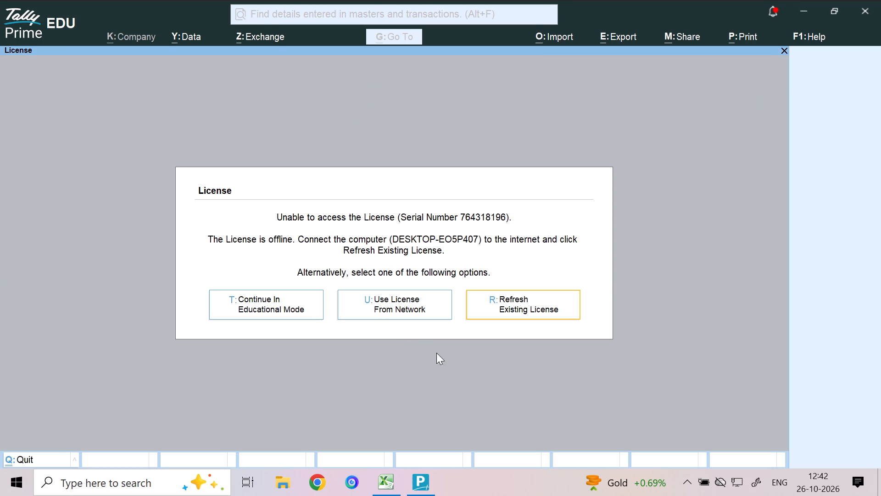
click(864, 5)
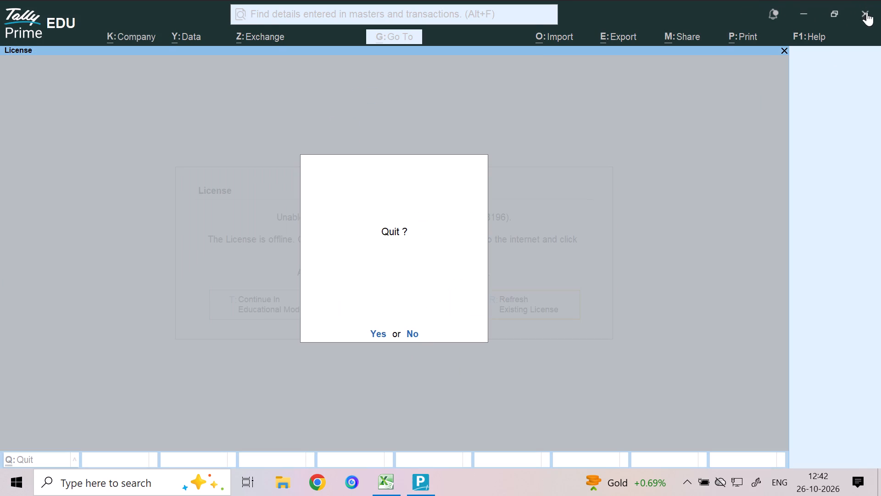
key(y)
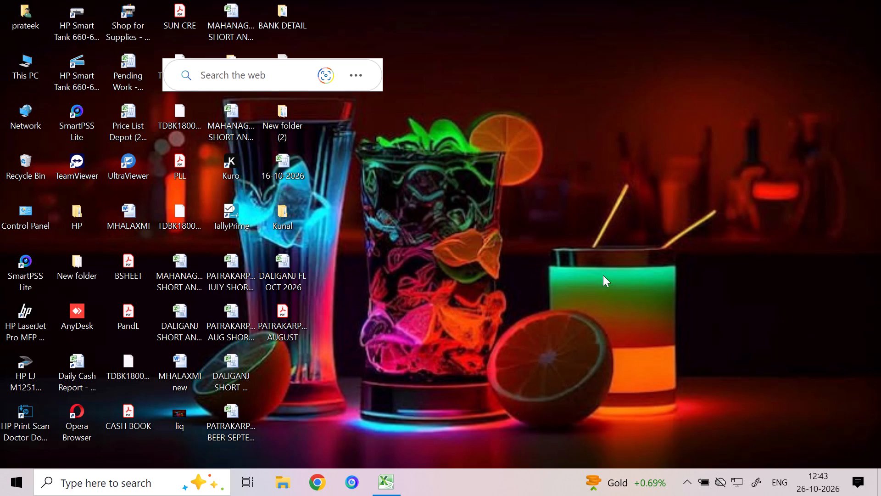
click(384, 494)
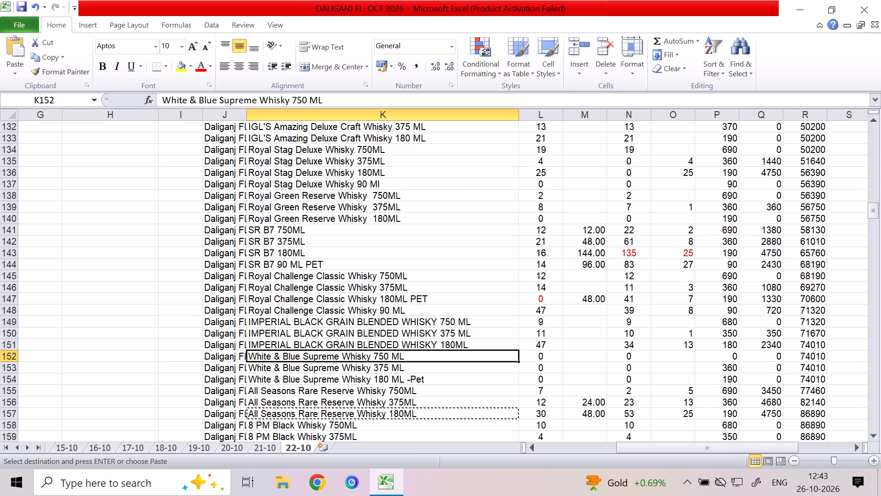
Insert a blank row between All Seasons Rare Reserve Whisky 180ML (row 157) and 8 PM Black Whisky 750ML.
click(407, 410)
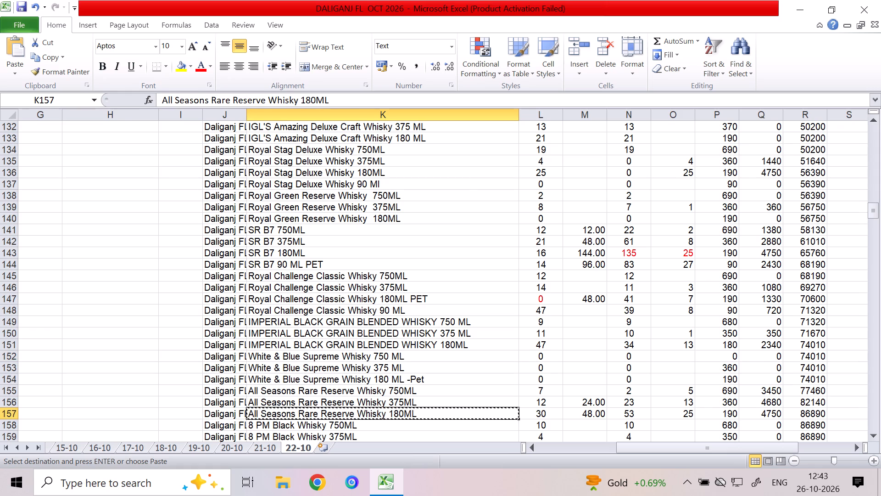
triple_click(315, 413)
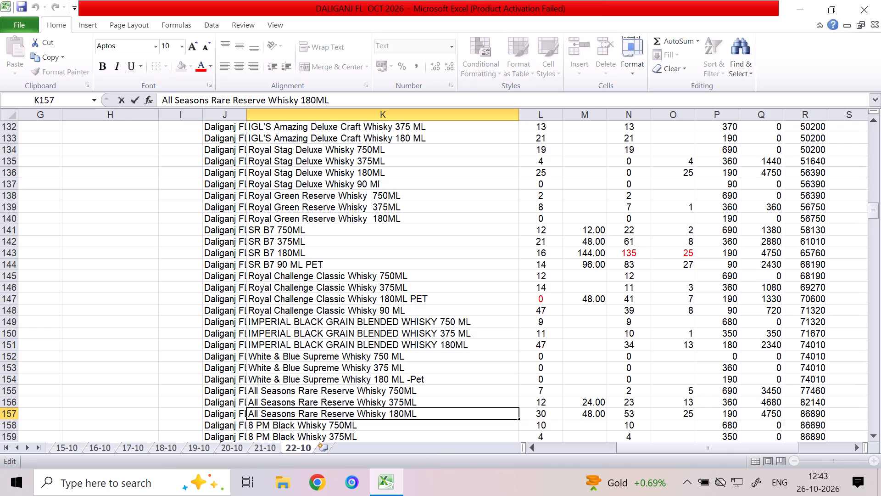
click(229, 411)
click(11, 411)
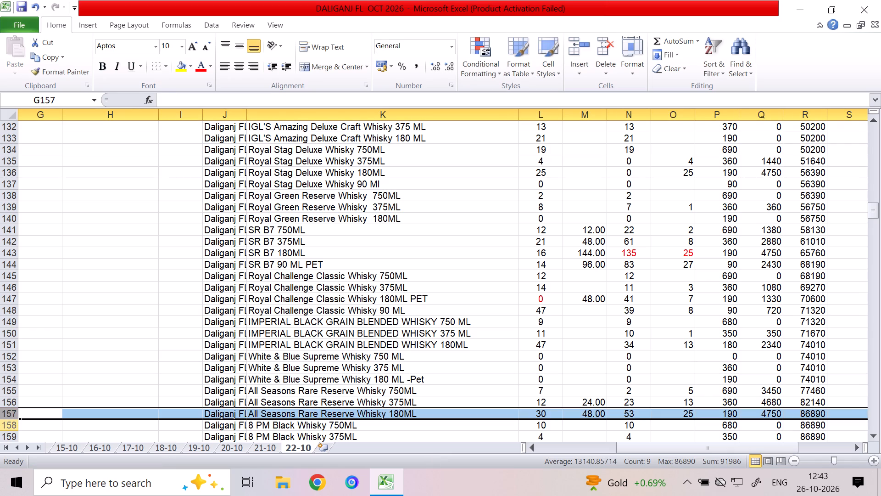
click(4, 427)
key(ctrl+plus)
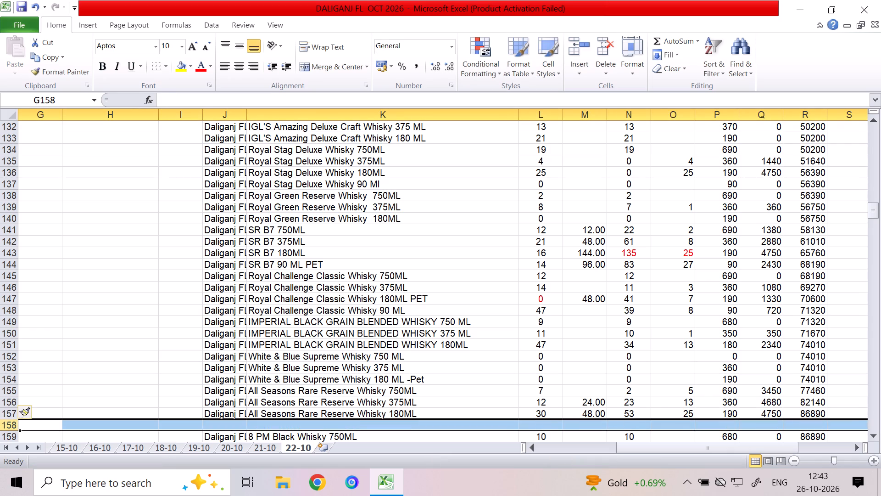
Copy the entire All Seasons Rare Reserve Whisky 180ML row (row 157) into the blank row 158.
click(3, 414)
key(ctrl+v)
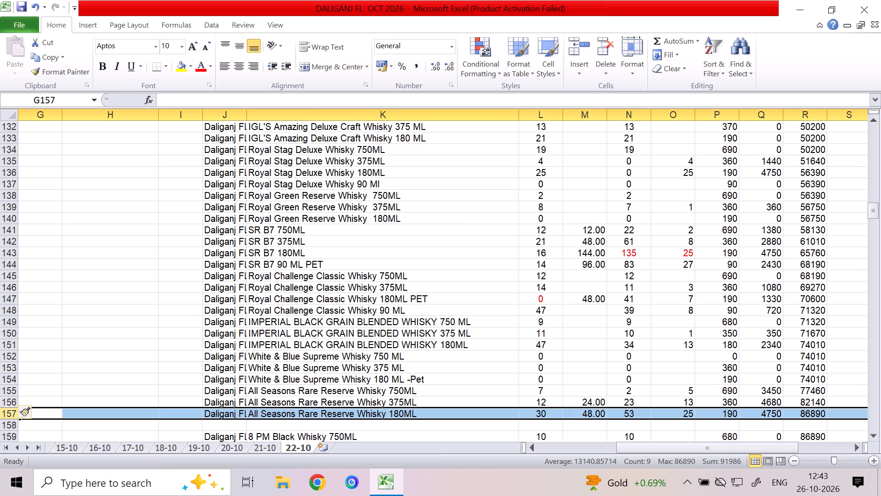
key(ctrl+c)
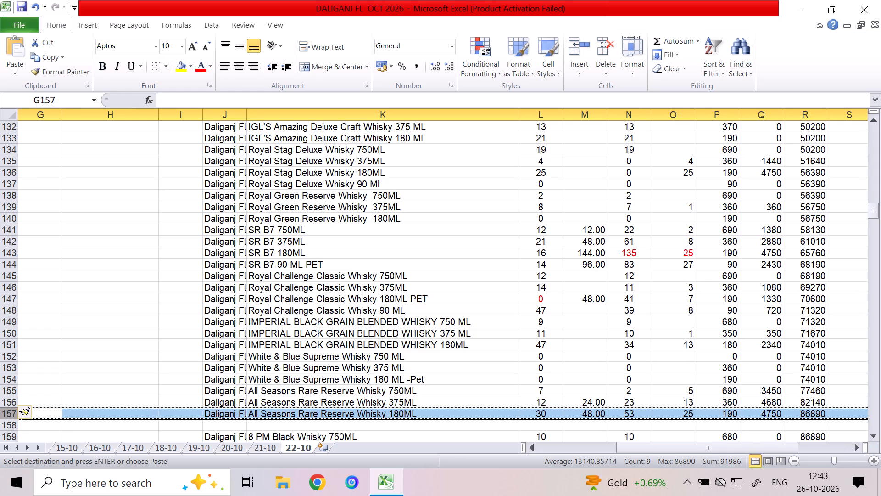
click(7, 428)
key(ctrl+v)
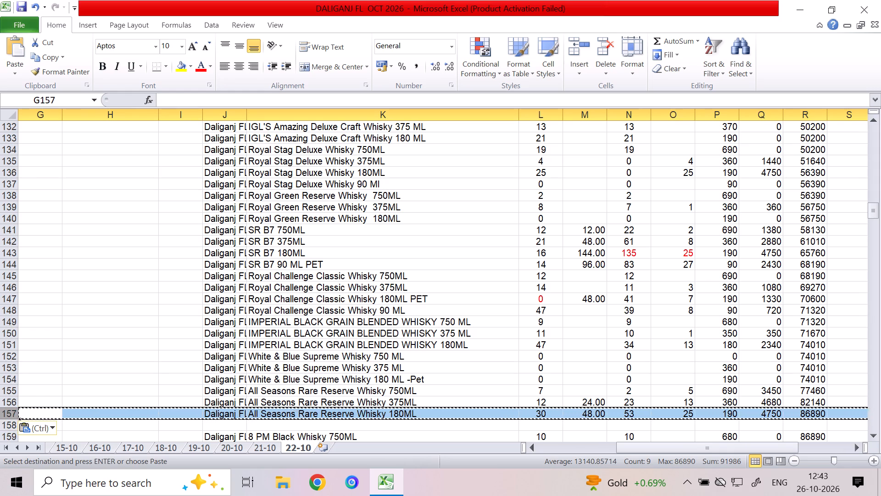
click(9, 426)
key(ctrl+v)
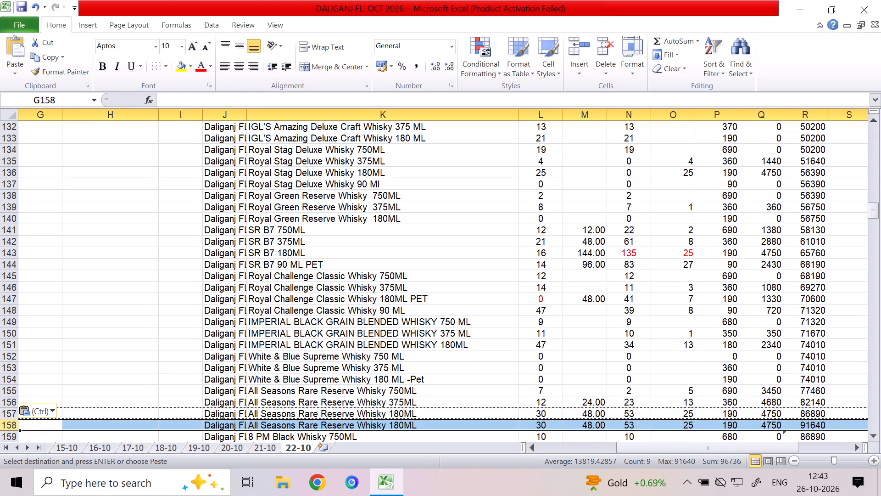
Rename the product in K158 as All Seasons Rare Reserve Whisky 90ML.
click(422, 425)
double_click(422, 425)
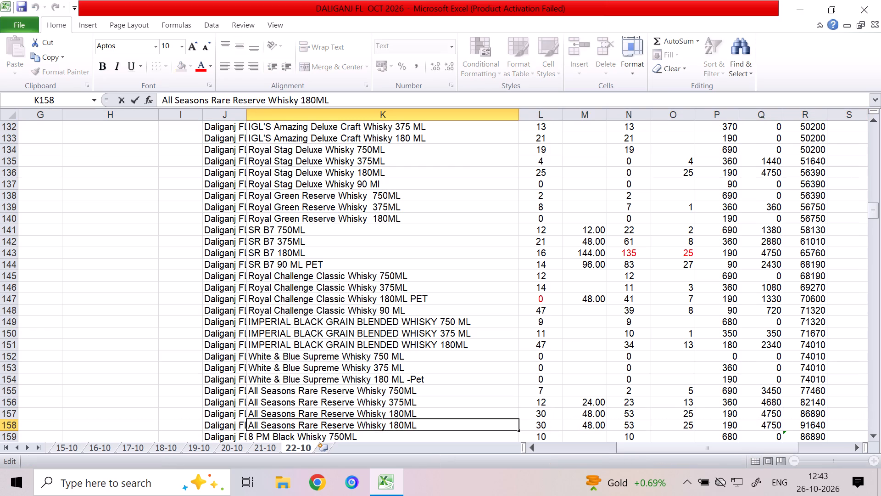
key(BackSpace)
key(BackSpace)
key(BackSpace)
key(BackSpace)
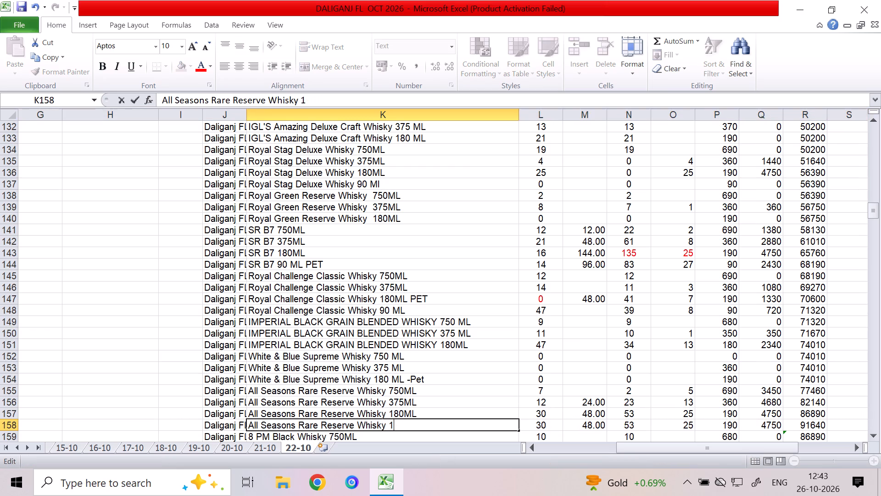
key(BackSpace)
text(90)
key(space)
key(BackSpace)
text(ml)
key(BackSpace)
key(BackSpace)
text(ML)
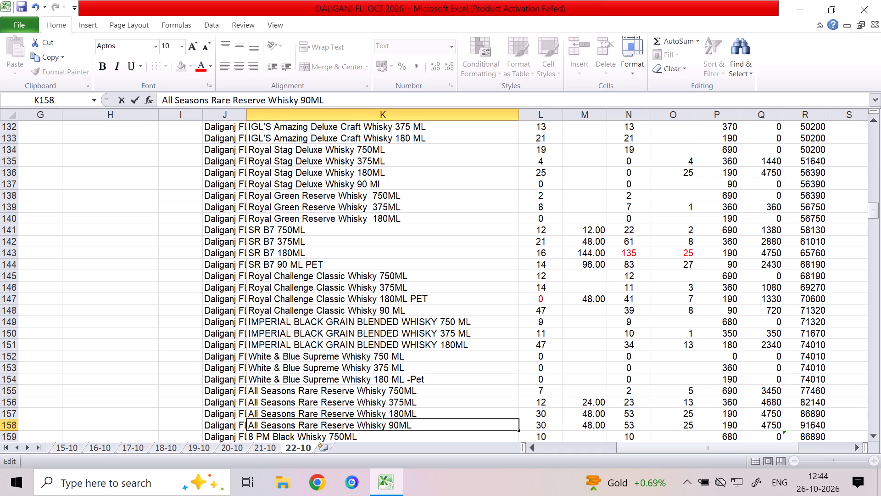
click(598, 423)
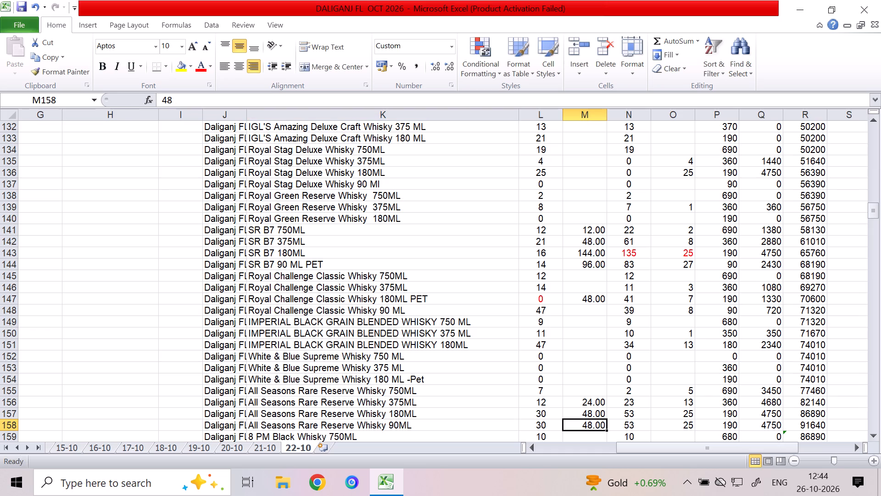
For All Seasons Rare Reserve Whisky 90ML (row 158), set the opening stock in column L to 0 and the added quantity in column M to 96.
click(554, 425)
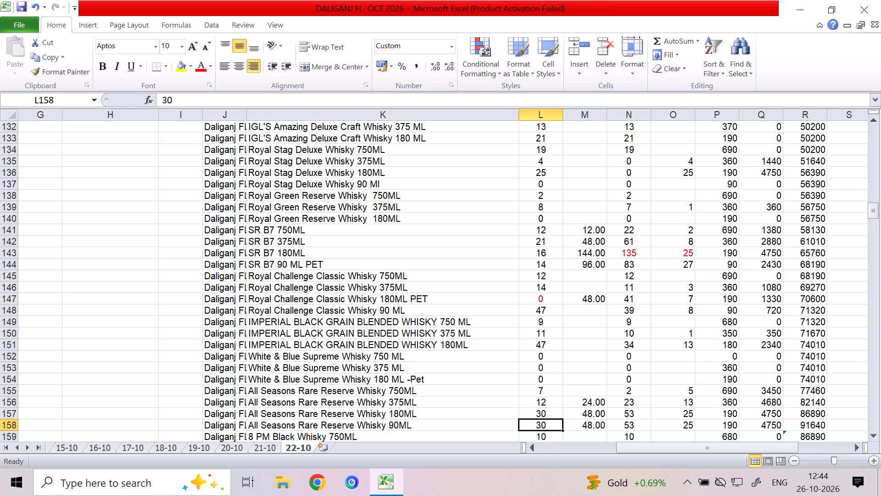
key(0)
key(Return)
key(Up)
key(Right)
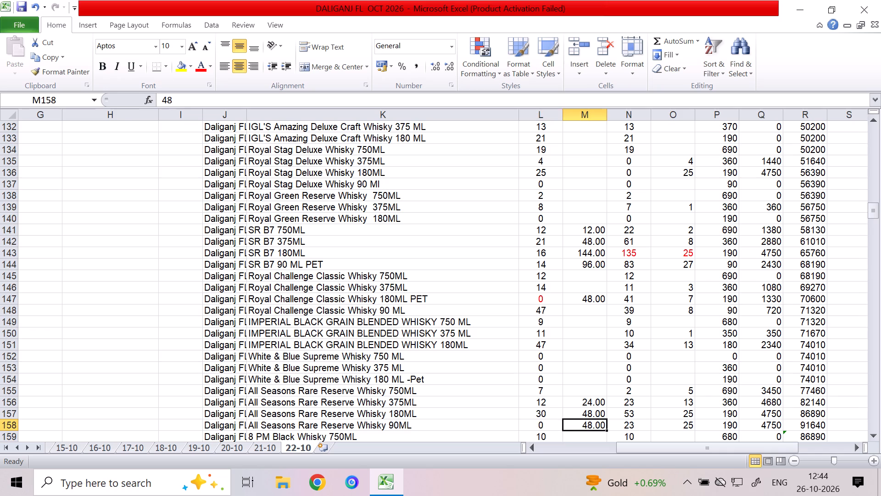
text(96)
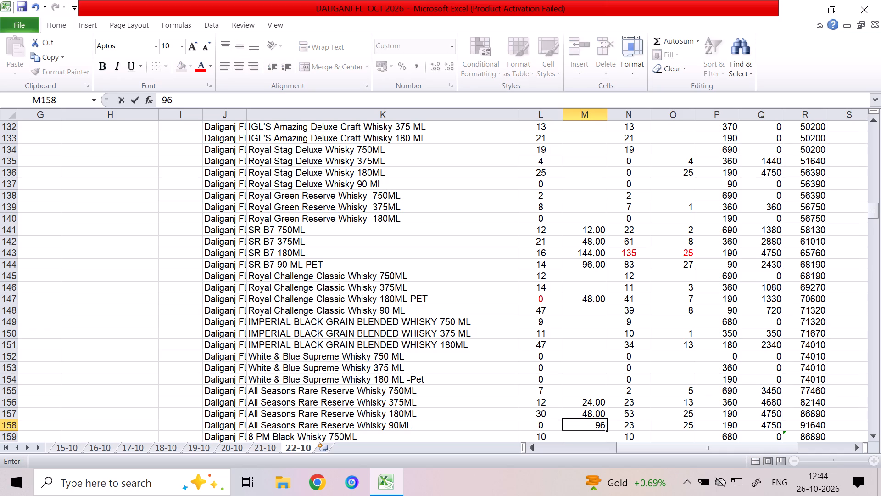
key(Right)
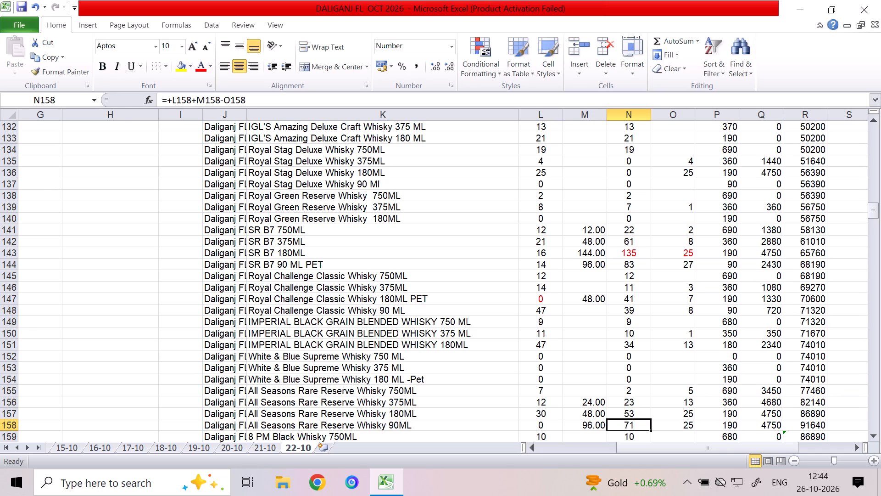
Set the rate in column P for All Seasons Rare Reserve Whisky 90ML (row 158) to 0.
key(Right)
key(Right)
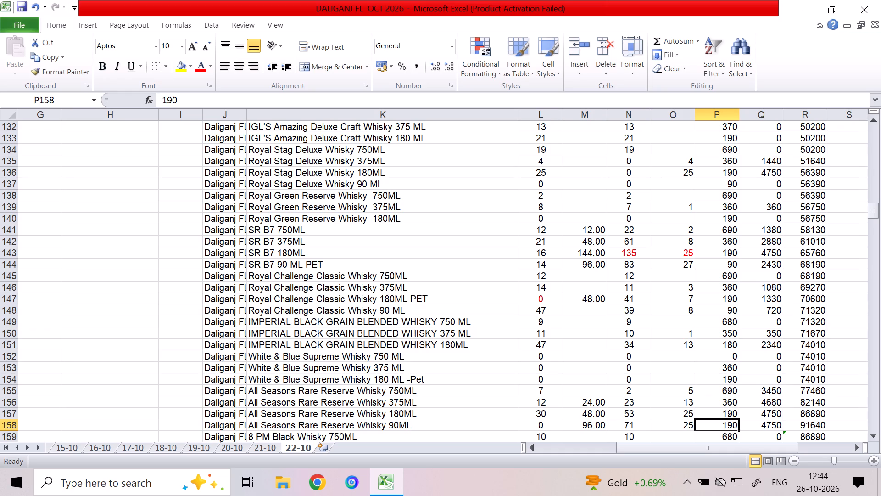
key(0)
key(Return)
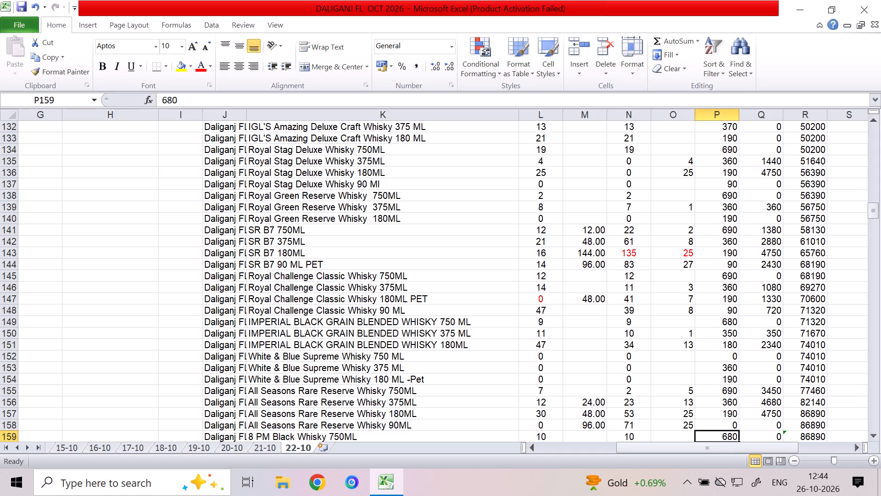
Fill the running-total formula in R157 down through R160 to cover the inserted row.
click(813, 411)
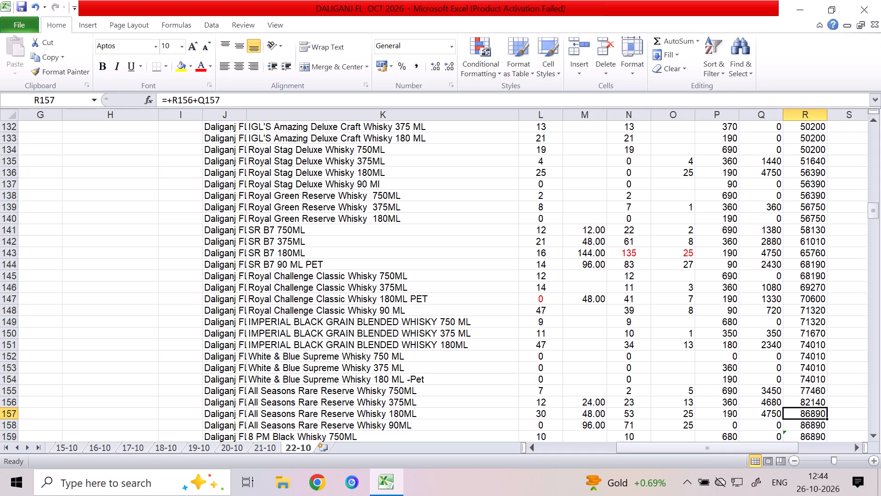
drag(827, 418, 833, 448)
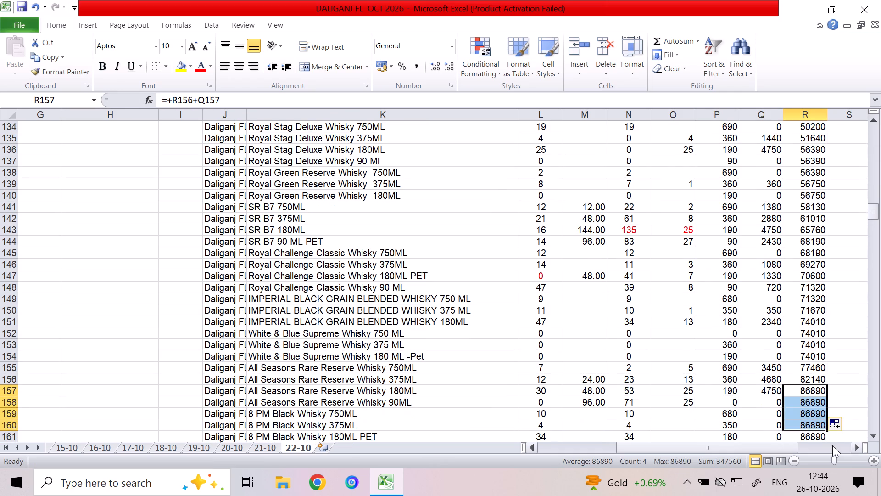
click(852, 373)
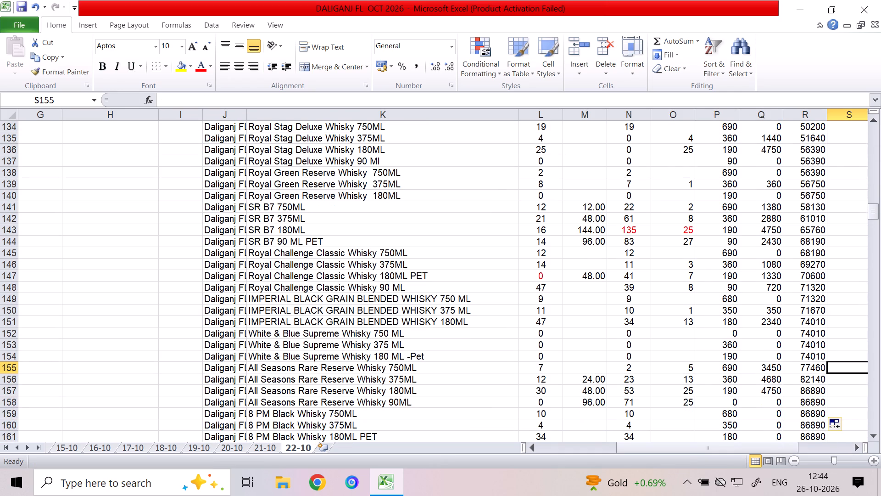
Clear the sold quantity copied into column O for All Seasons Rare Reserve Whisky 90ML (row 158).
click(585, 414)
key(Up)
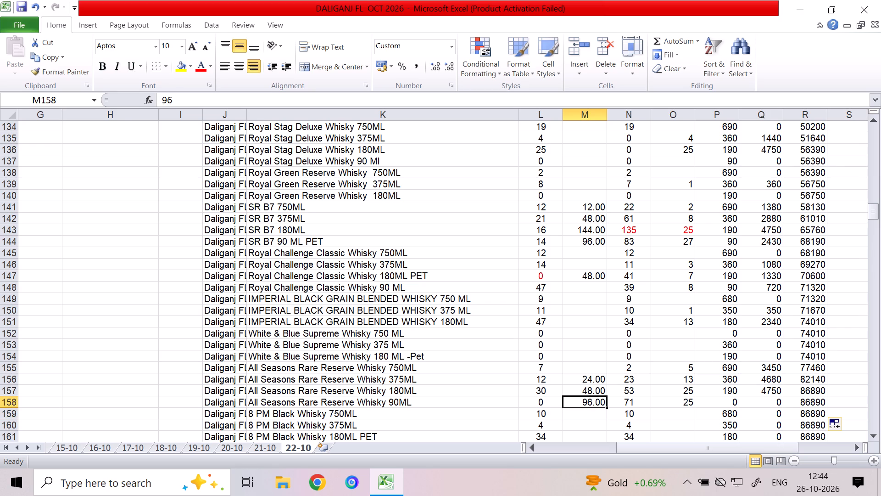
key(Right)
key(Right)
key(Delete)
key(Right)
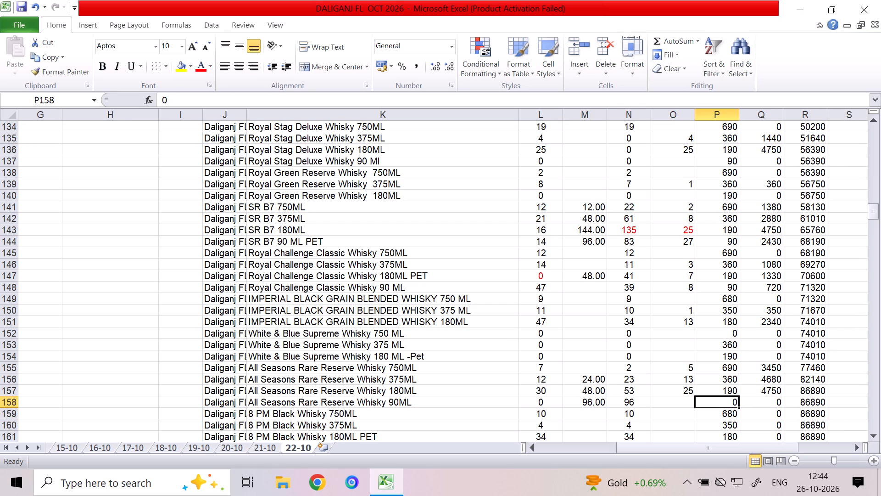
Enter sold quantities in column O for 8 PM Black Whisky: 2 for 375ML and 8 for 180ML PET.
key(Left)
key(Down)
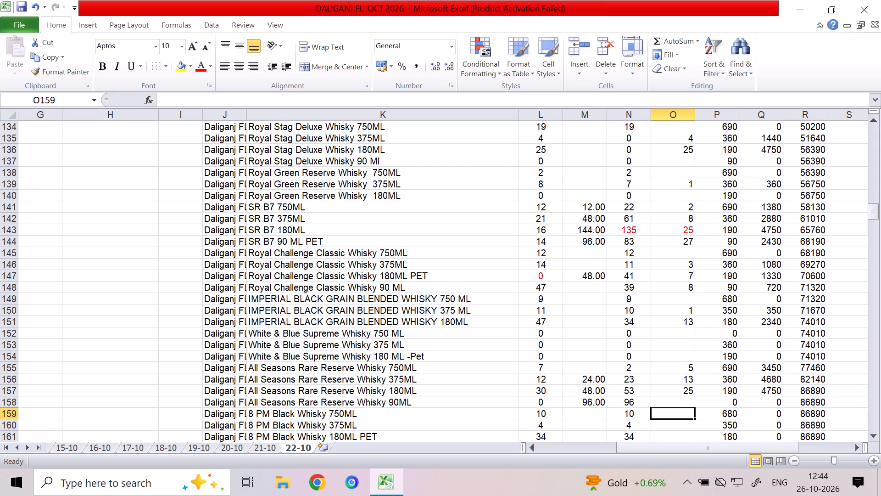
key(Down)
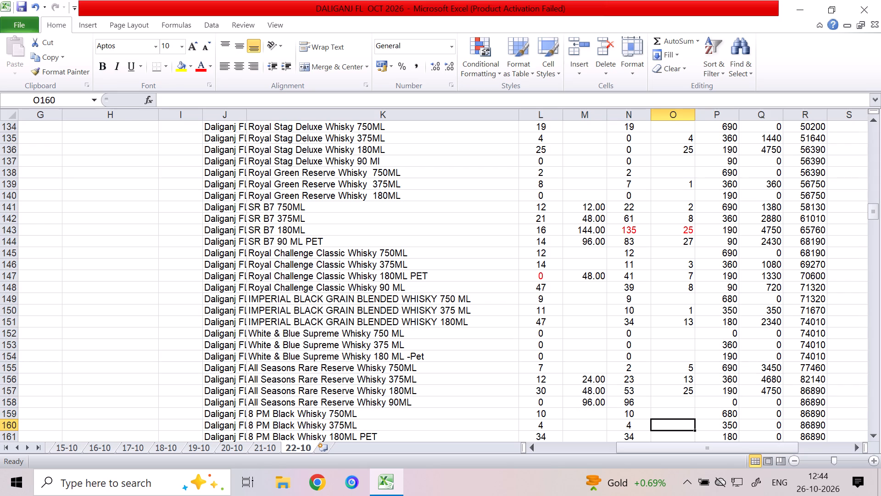
key(2)
key(Down)
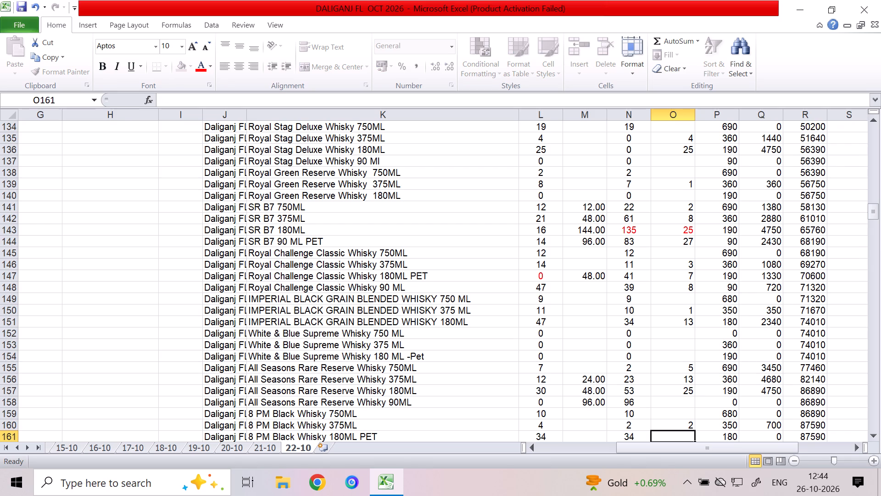
key(8)
key(Down)
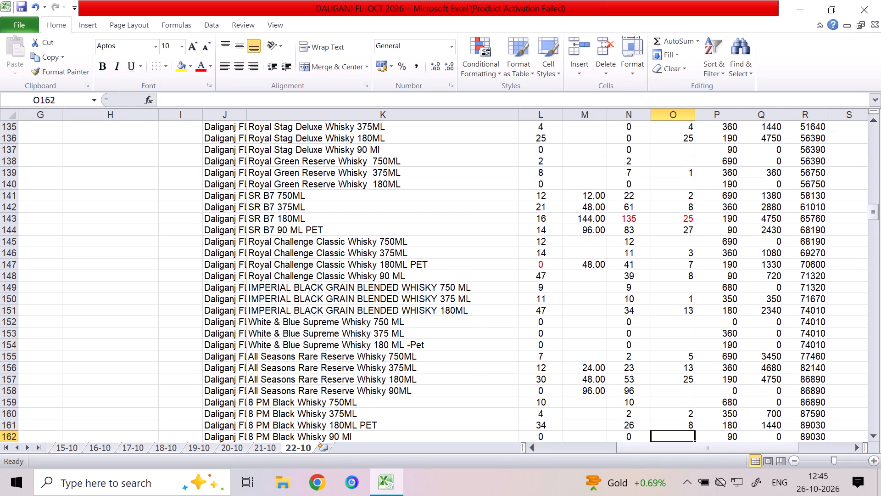
Enter sold quantities in column O for 9 Race Cource Superior Grain Whisky: 1 for 750ML, 6 for 375 ML and 12 for 180ML.
key(Down)
key(Down)
key(Down)
key(Down)
key(Up)
key(Up)
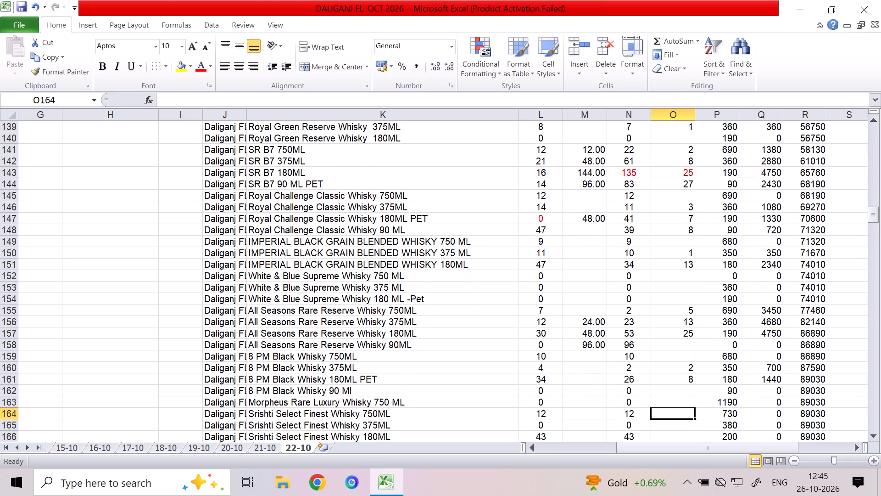
key(Down)
key(Down)
key(Up)
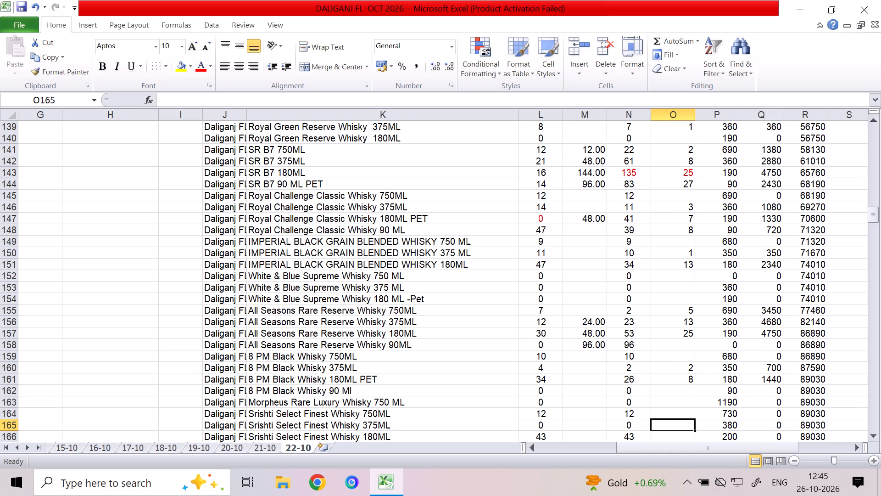
key(Down)
key(Down)
key(Up)
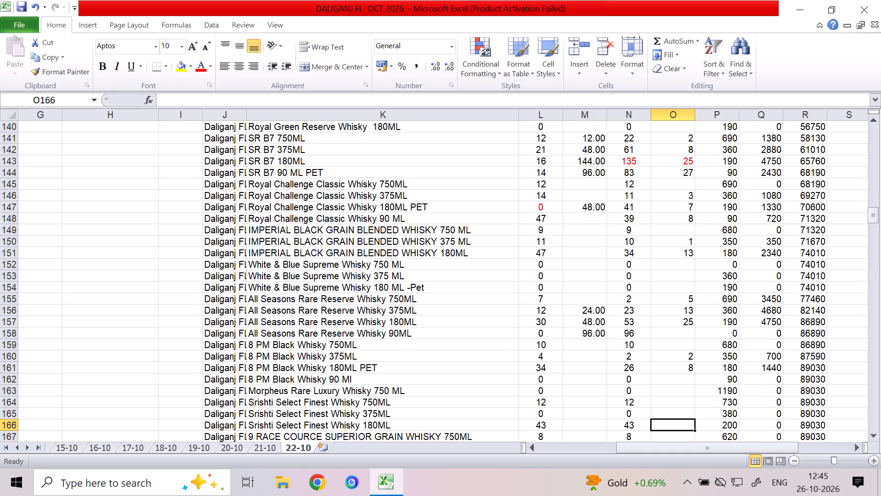
key(Down)
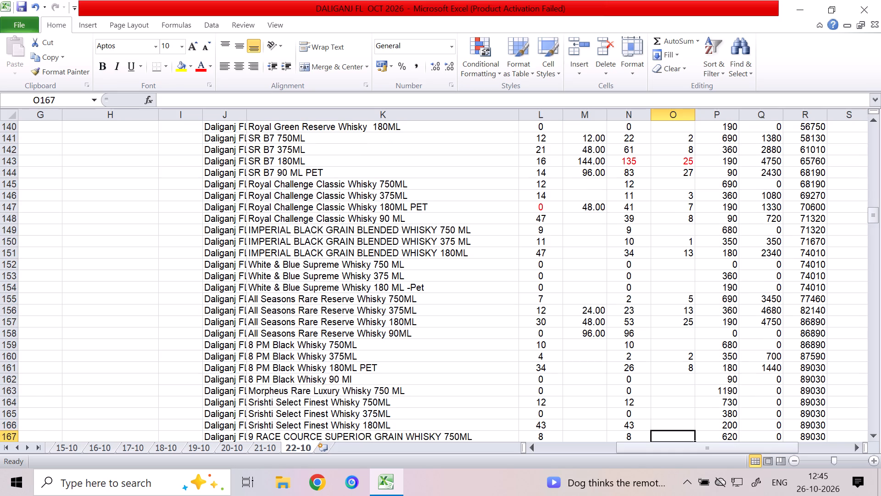
key(1)
key(Down)
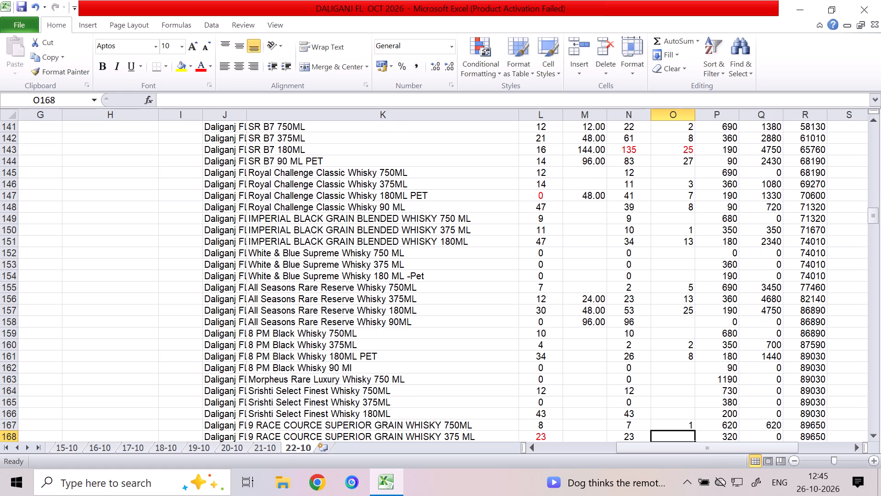
key(6)
key(Down)
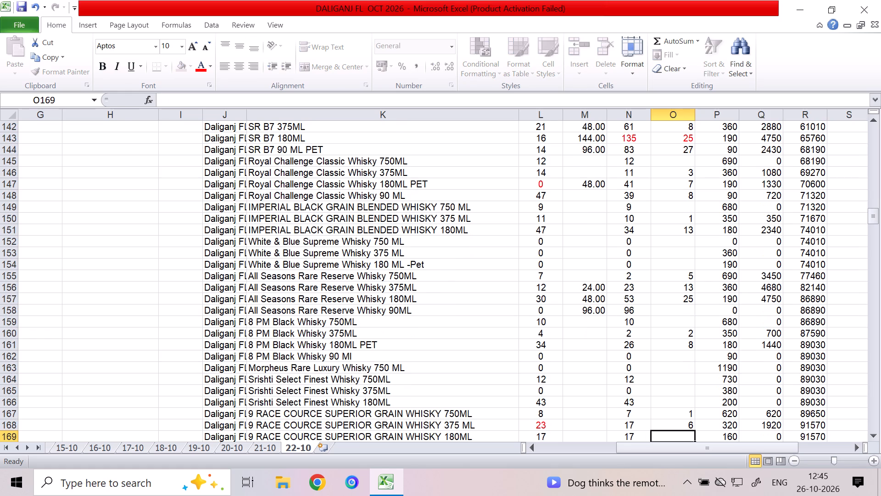
text(12)
key(Down)
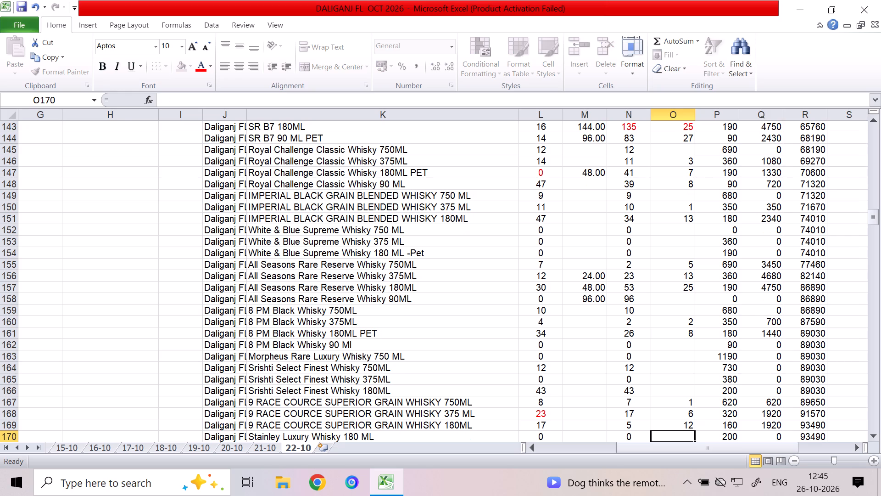
Enter sold quantities in column O for Imperial Blue Dual Cask Smooth Whisky: 3 for 750ML and 4 for 375ML.
key(Down)
key(Down)
key(Up)
key(Up)
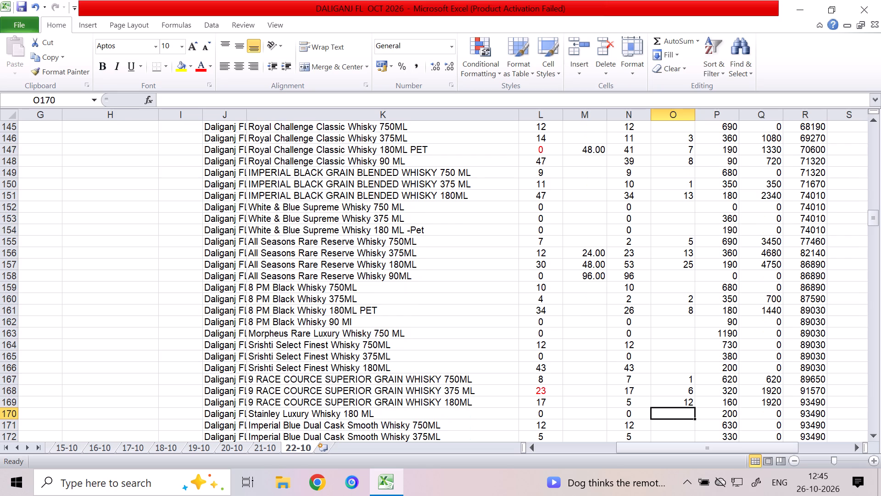
key(Down)
key(Down)
key(Up)
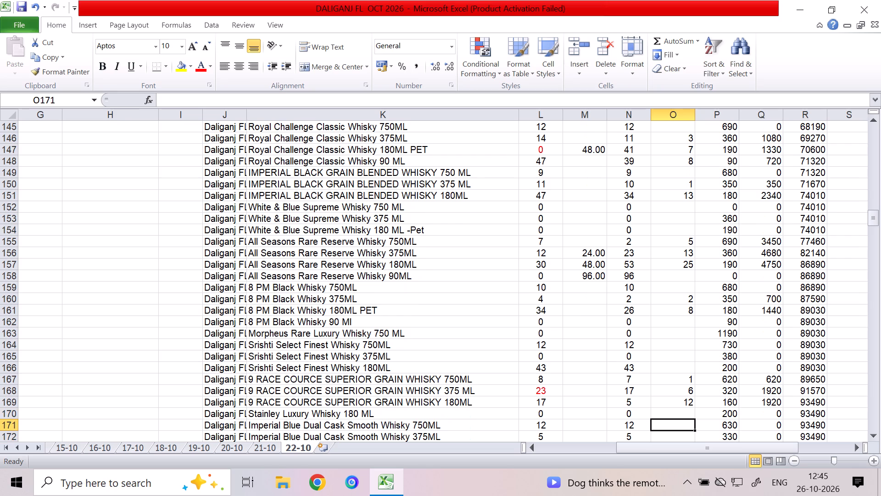
key(3)
key(Down)
key(4)
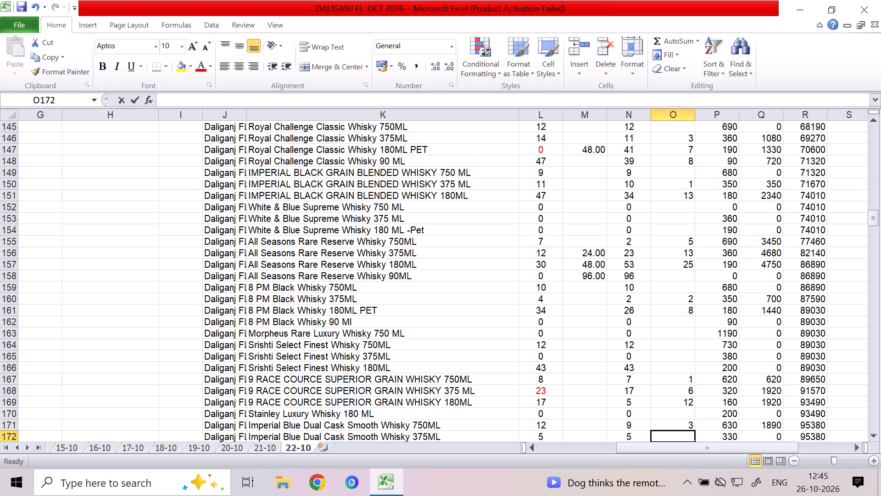
key(Down)
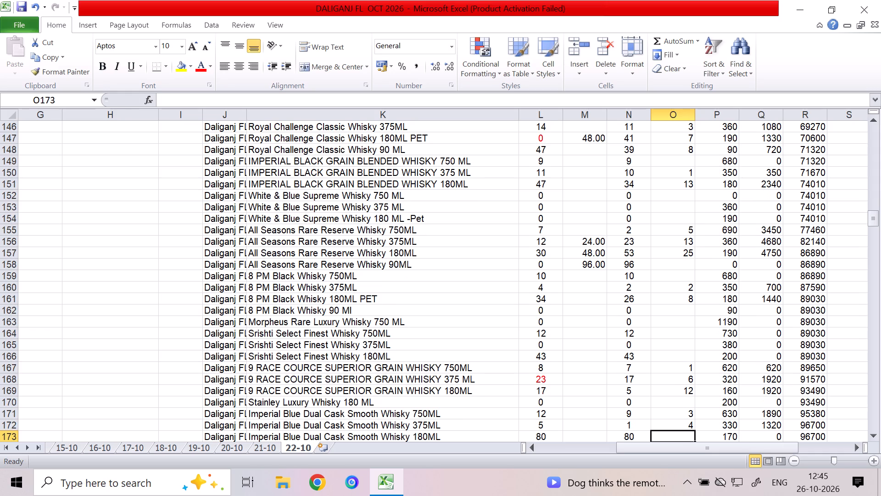
For Imperial Blue Dual Cask Smooth Whisky 375ML (row 172), enter an added quantity of 24 and set the sold quantity to 5.
key(Up)
key(Left)
key(Left)
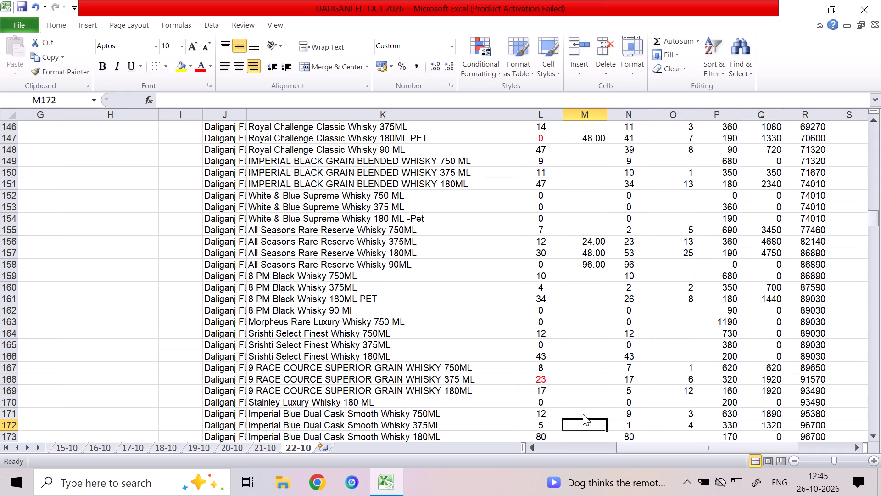
text(24)
key(Right)
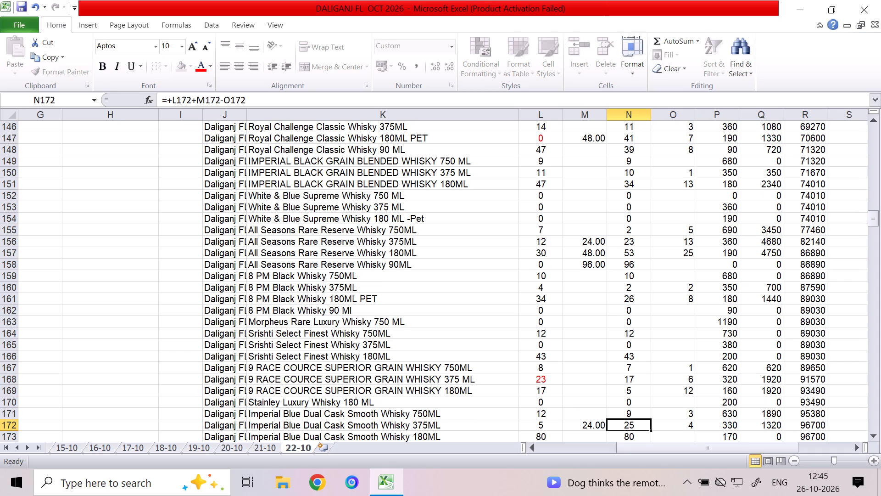
key(Right)
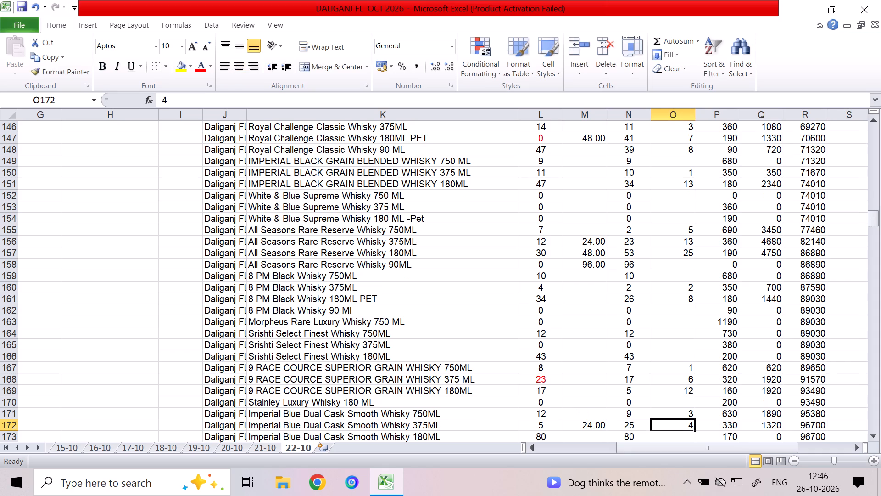
key(5)
key(Down)
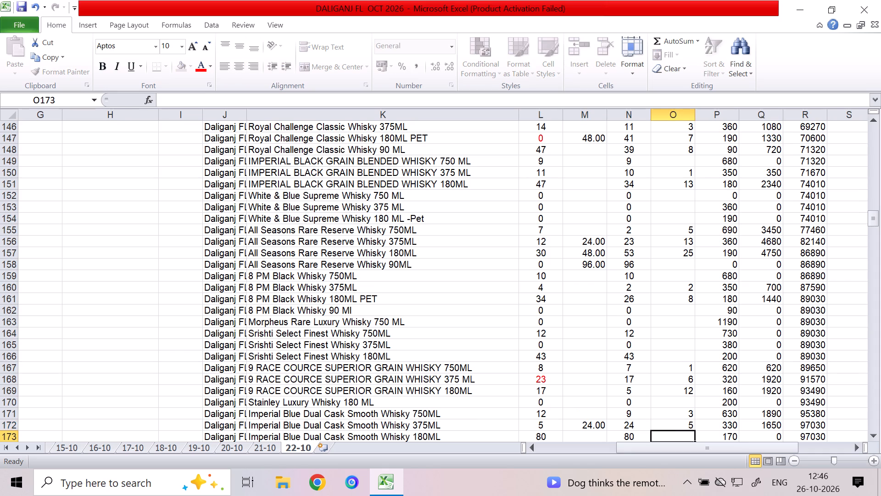
For Imperial Blue Dual Cask Smooth Whisky 180ML (row 173), enter an added quantity of 144 and a sold quantity of 49.
key(Left)
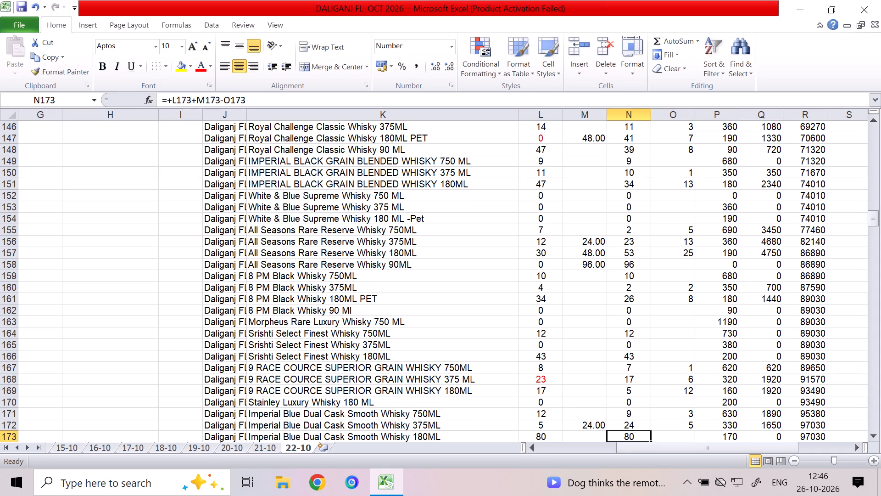
key(Left)
text(144)
key(Right)
key(Right)
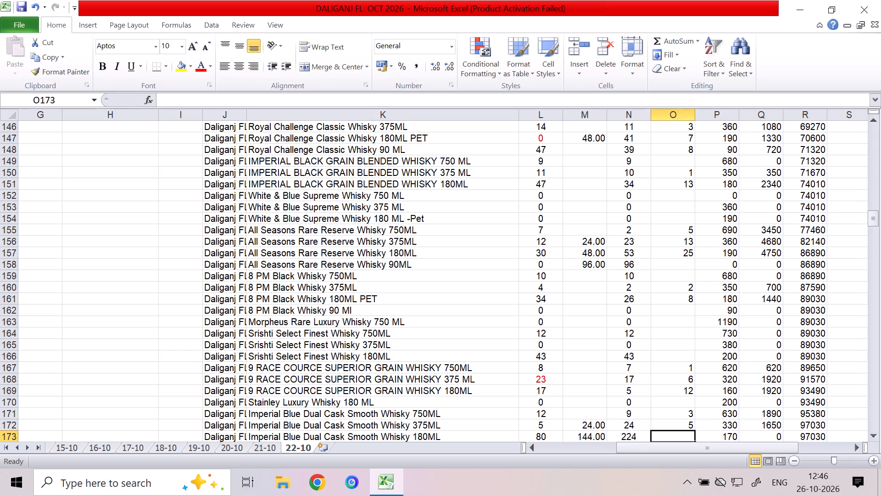
text(49)
key(Down)
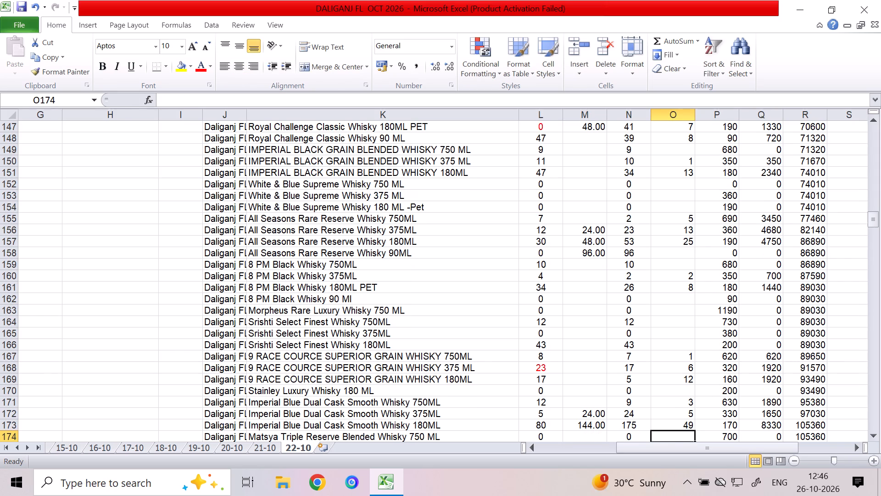
Enter a sold quantity of 1 in column O for Iconiq White Deluxe Whisky 750ML (row 180).
key(Down)
key(Down)
key(Down)
key(Down)
key(Down)
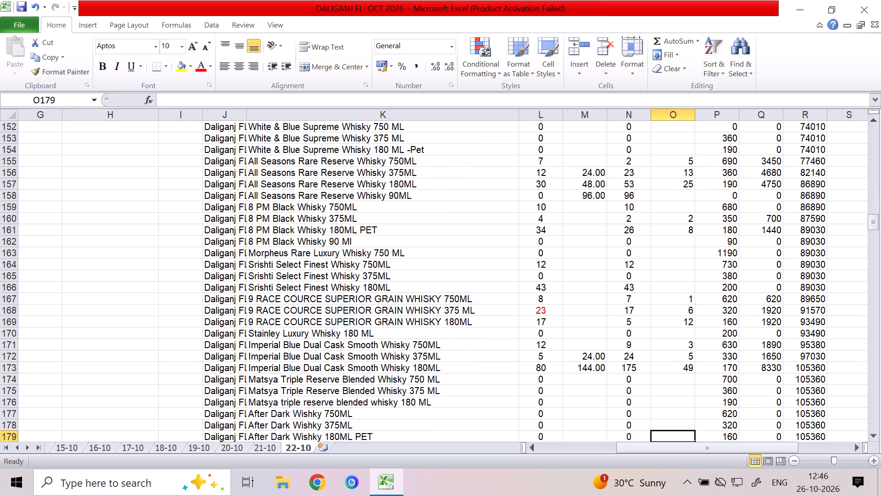
key(Down)
key(Down)
key(Down)
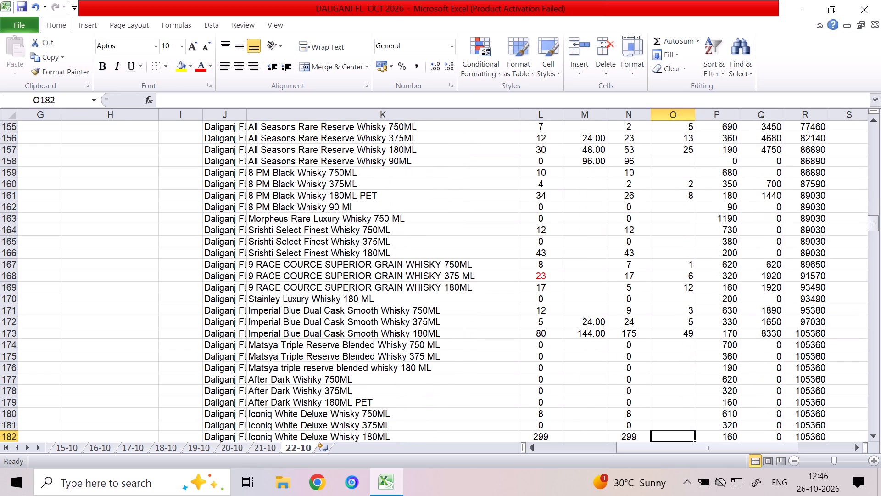
key(Up)
key(Down)
key(Down)
key(Down)
key(Up)
key(Up)
key(Up)
key(Up)
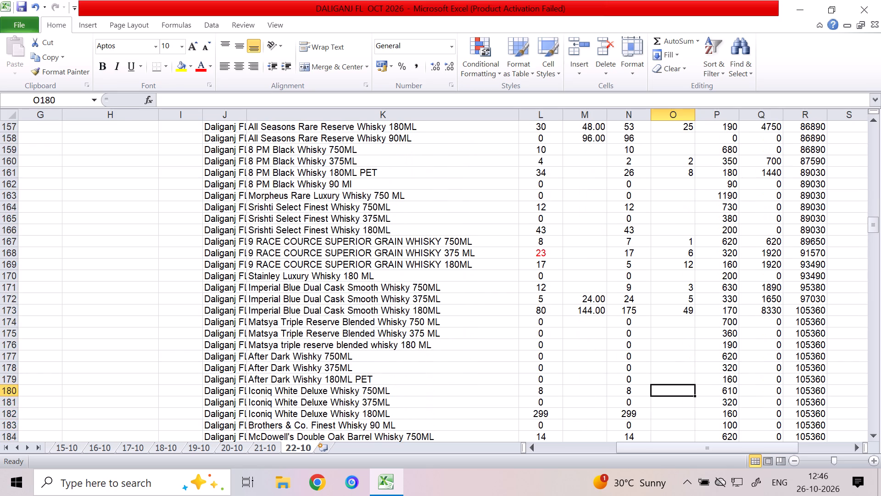
key(1)
key(Up)
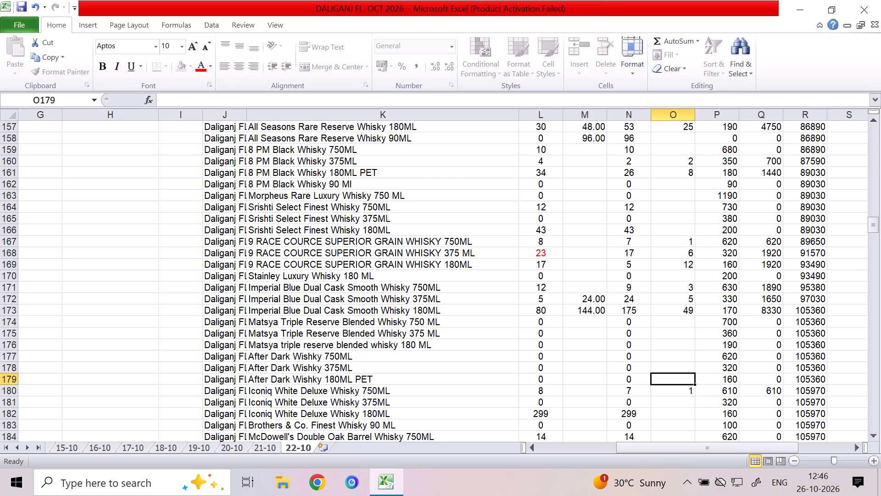
Enter added quantities in column M for Iconiq White Deluxe Whisky: 192 for 375ML and 960 for 180ML.
key(Down)
key(Down)
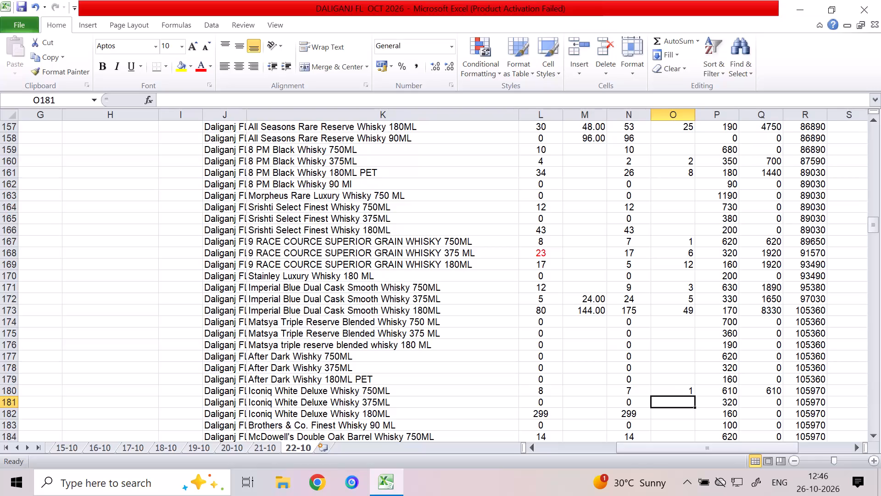
key(Left)
key(Left)
text(192)
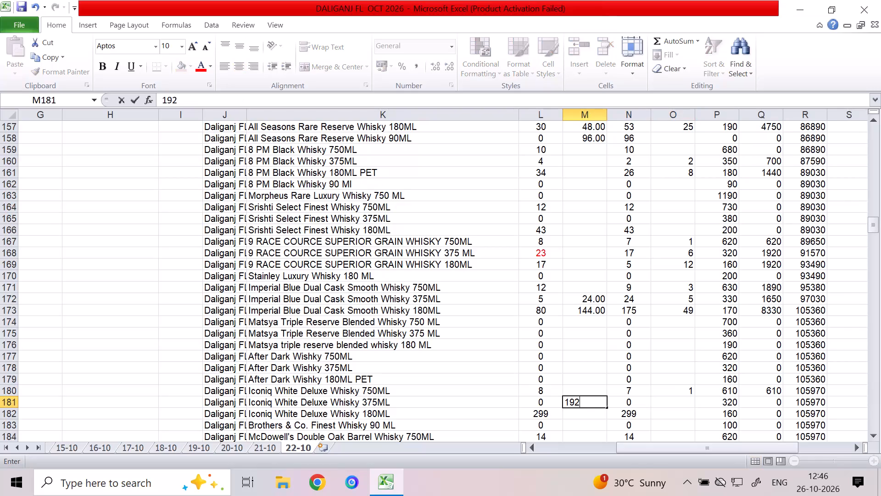
key(Right)
key(Left)
key(Down)
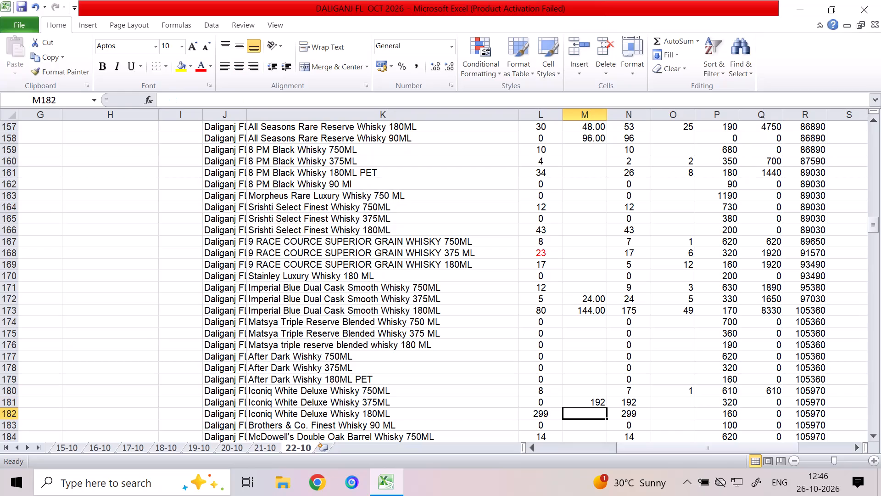
text(960)
key(Up)
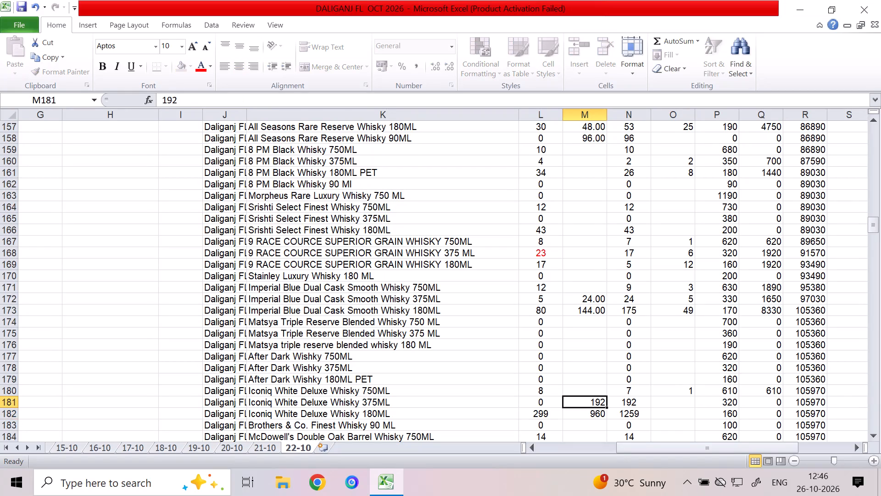
Enter sold quantities in column O for Iconiq White Deluxe Whisky: 21 for 375ML and 130 for 180ML.
key(Right)
key(Right)
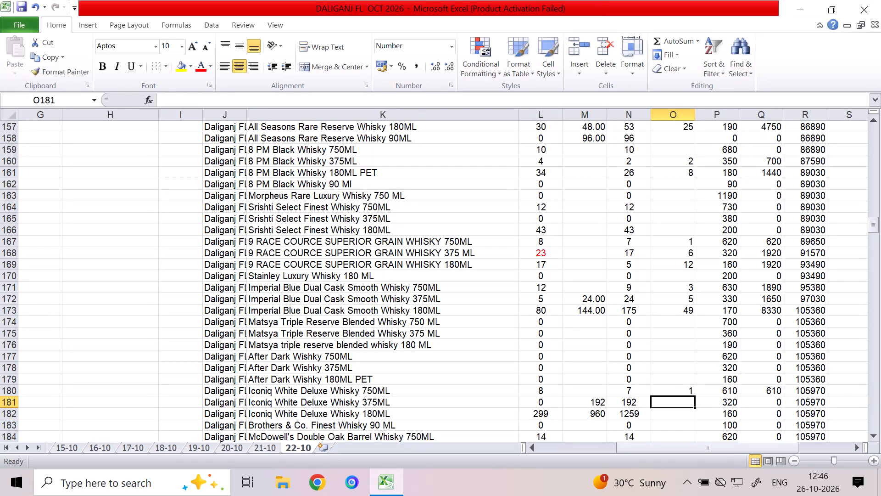
text(21)
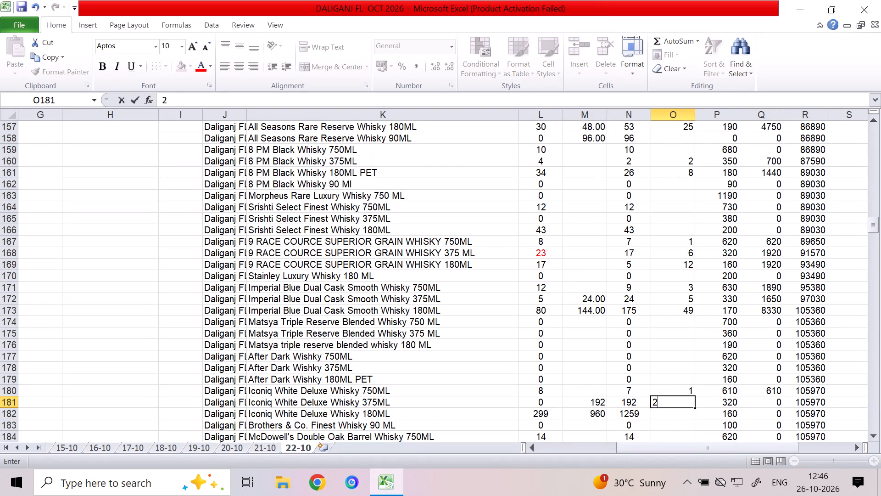
key(Down)
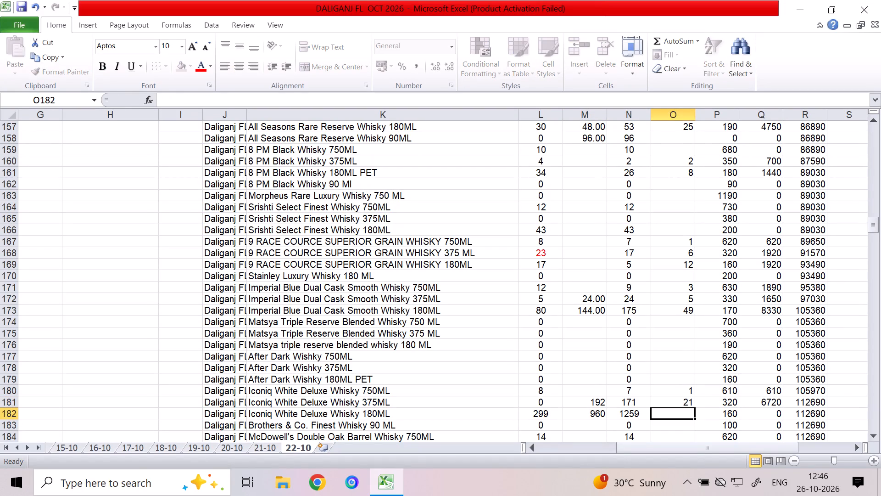
text(130)
key(Down)
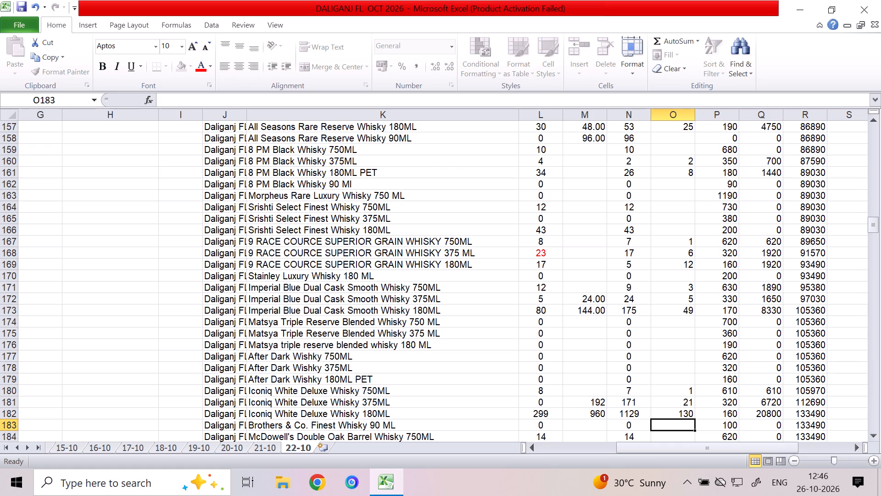
For Brothers & Co. Finest Whisky 90 ML (row 183), enter an added quantity of 96 and set the sold quantity to 12.
key(Down)
key(Up)
key(Left)
key(Left)
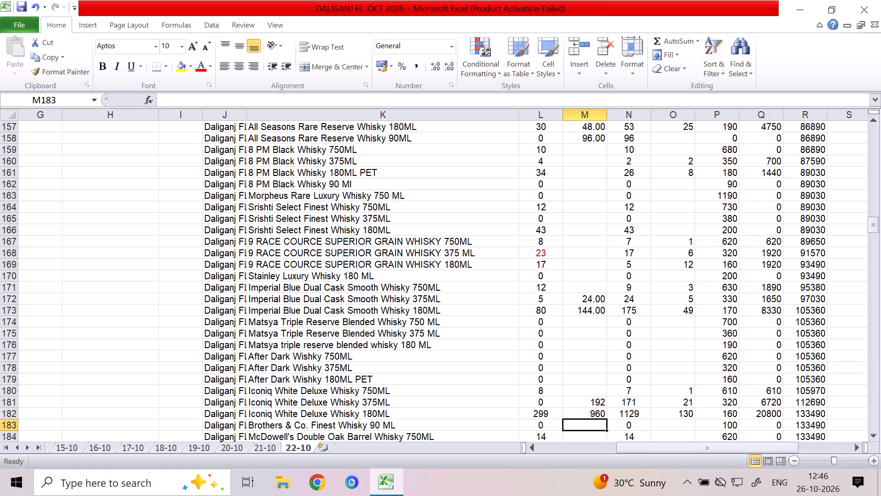
text(96)
key(Right)
key(Right)
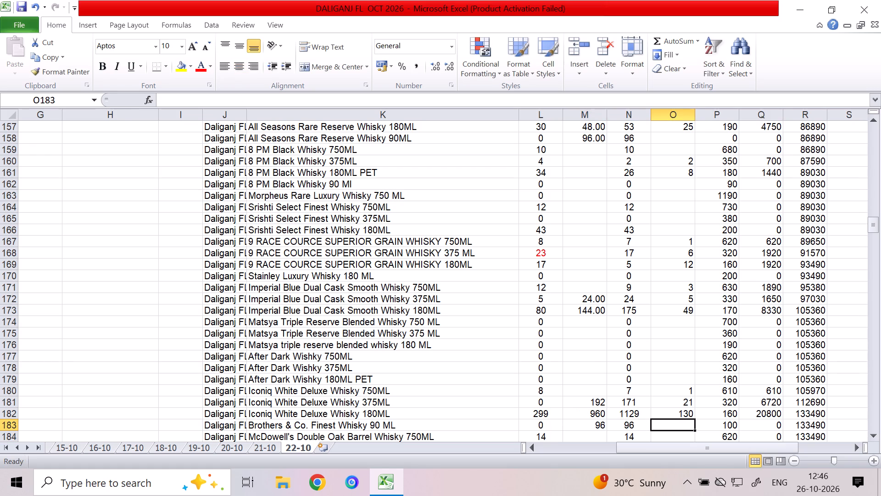
text(84)
key(Down)
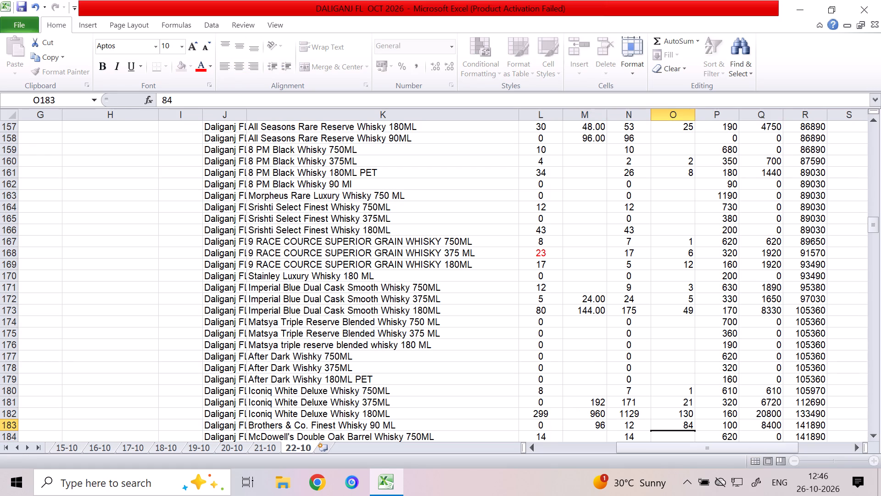
key(Up)
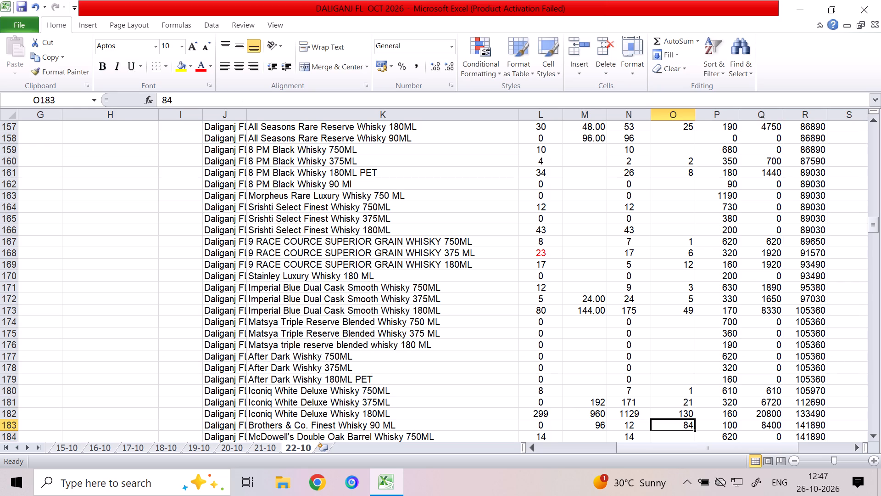
text(12)
key(Down)
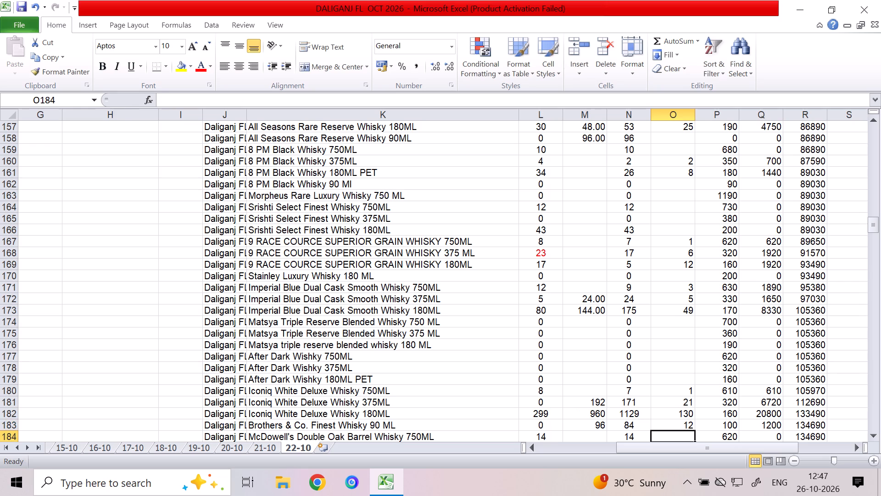
Enter a sold quantity of 38 in column O for MCD No.1 Superior Whisky 180ML (row 189).
key(Down)
key(Down)
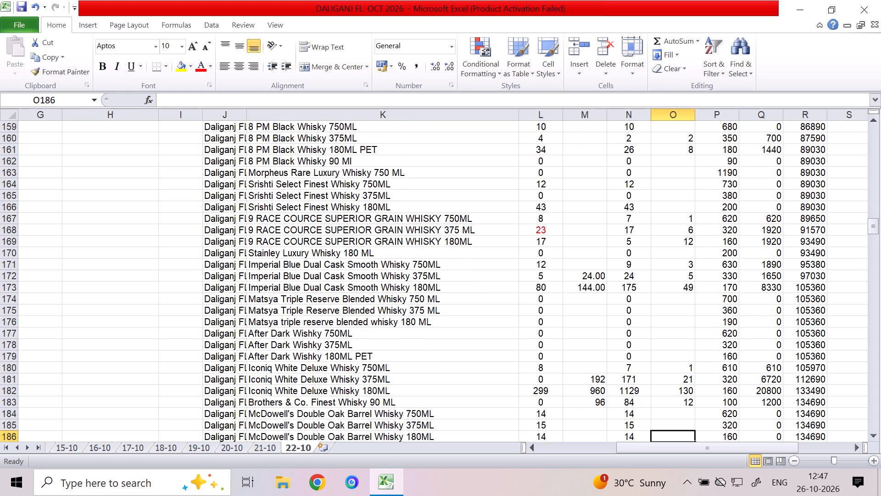
key(Down)
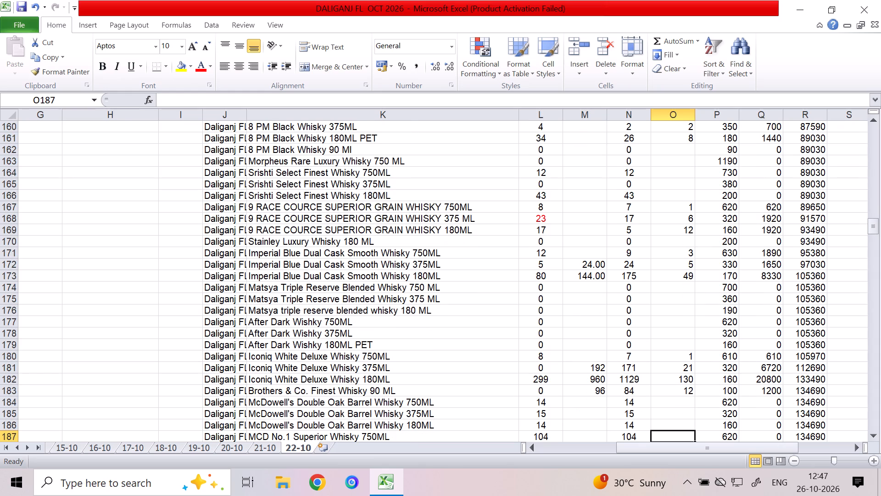
key(Down)
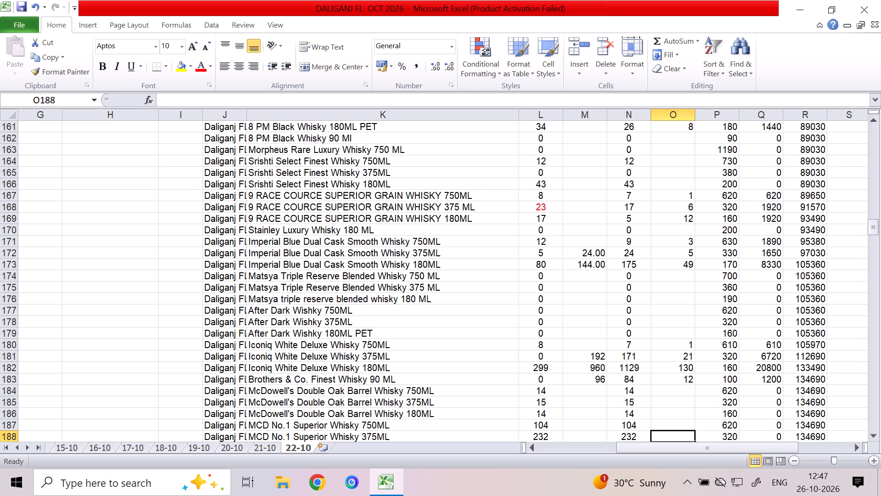
key(Down)
text(38)
key(Down)
key(Up)
key(Left)
key(Left)
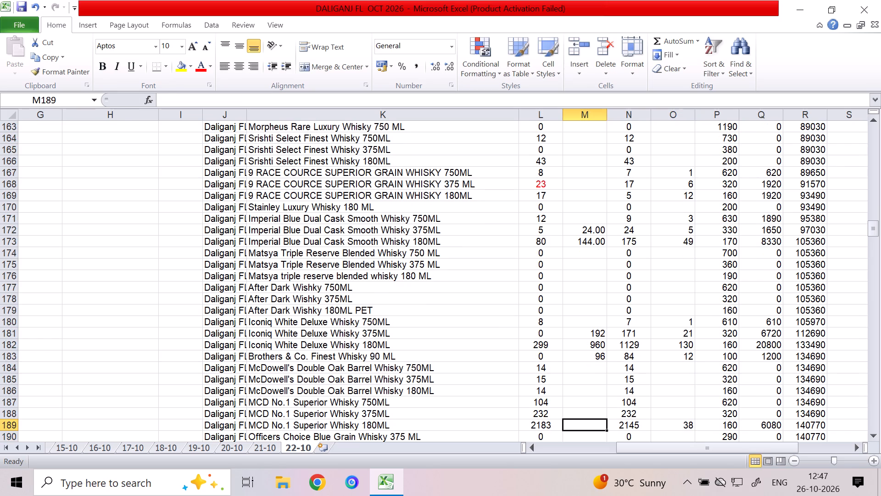
Enter a sold quantity of 64 in column O for Mountain Oak Select Grain Whisky 180ML (row 197).
key(Right)
key(Down)
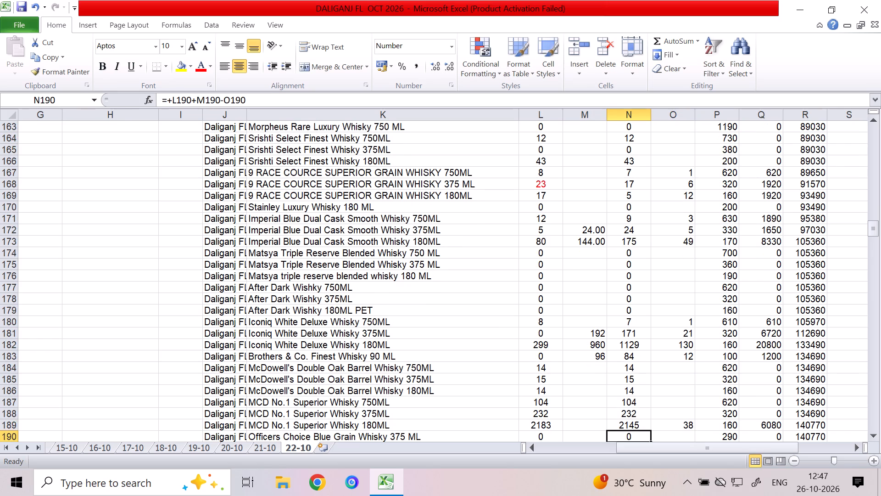
key(Down)
key(Down)
key(Up)
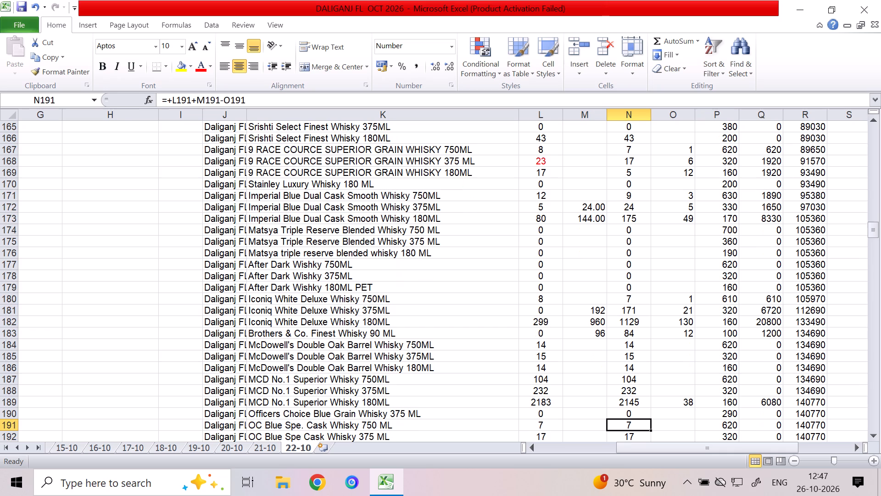
key(Down)
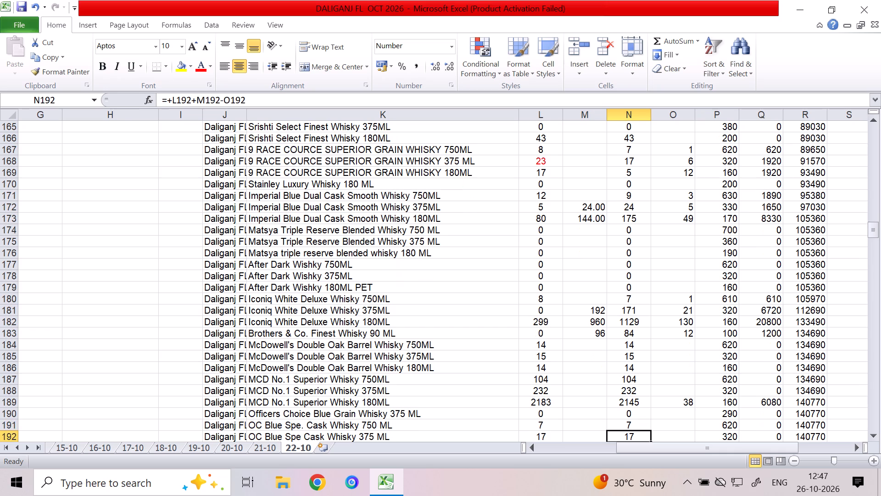
key(Down)
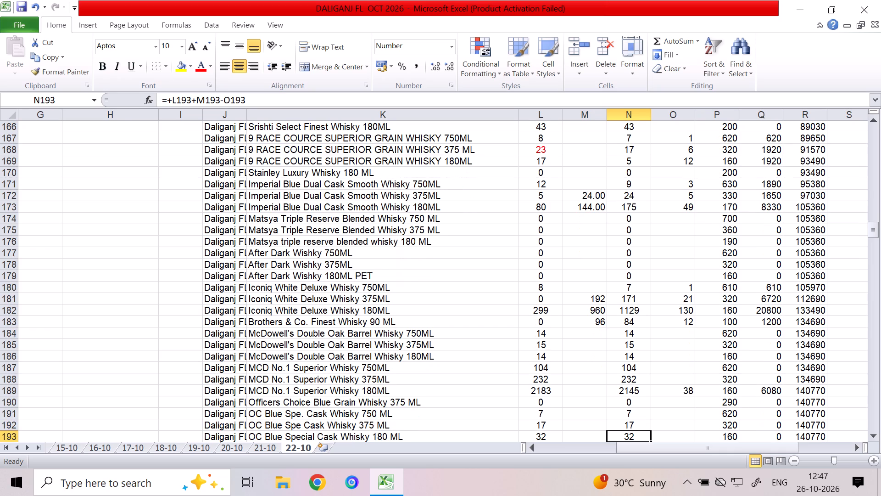
key(Down)
key(Down)
key(Down)
key(Up)
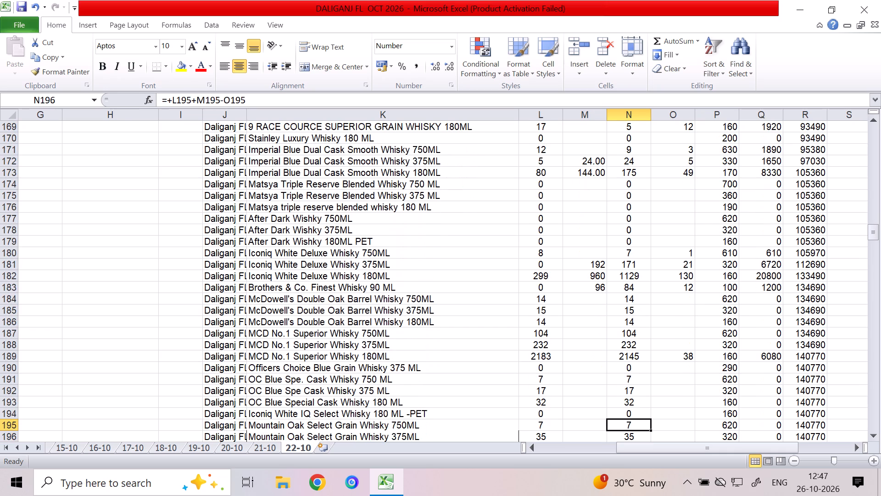
key(Down)
key(Down)
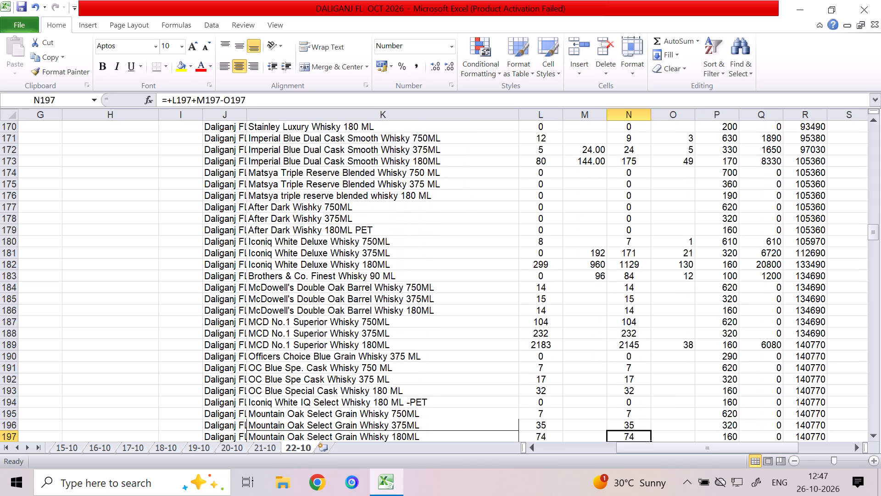
key(Right)
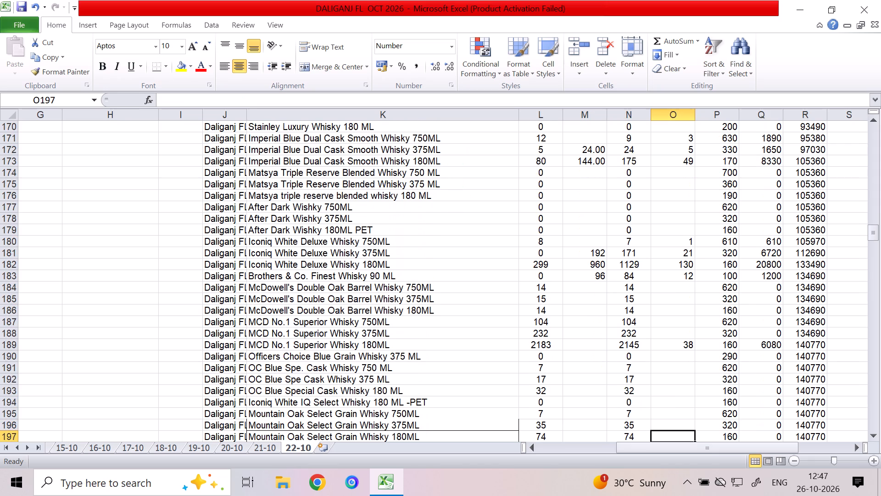
text(64)
key(Down)
Enter sold quantities in column O for 8 PM Whisky: 2 for 750ML and 9 for 375ML.
key(Left)
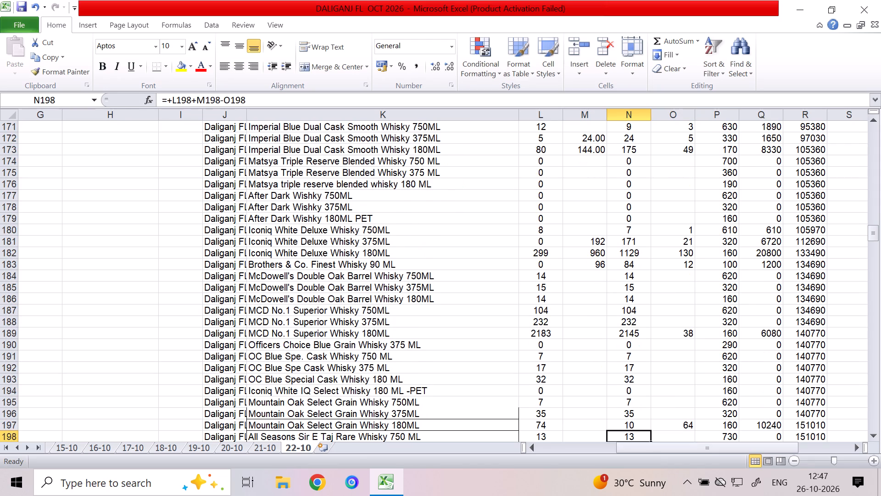
key(Down)
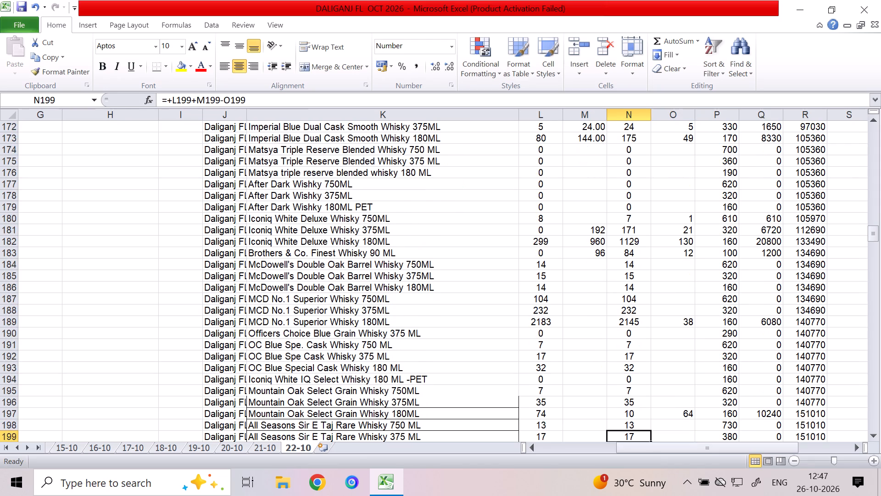
key(Down)
key(Down)
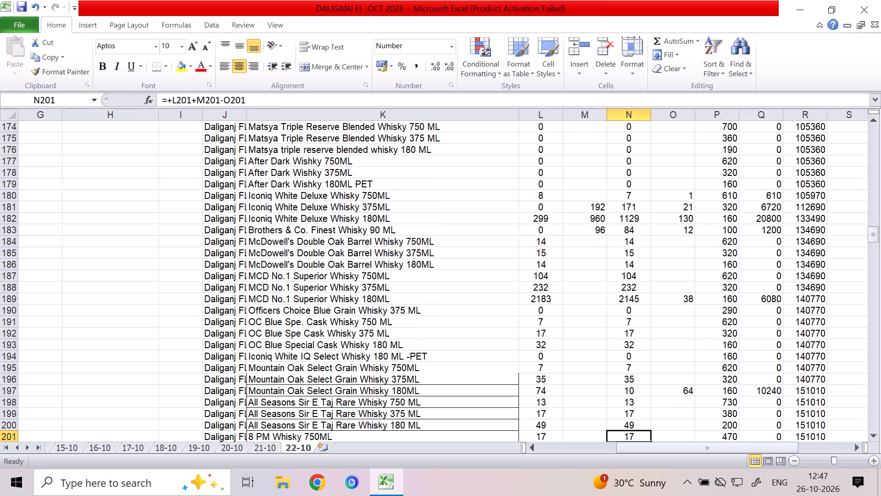
key(Right)
key(2)
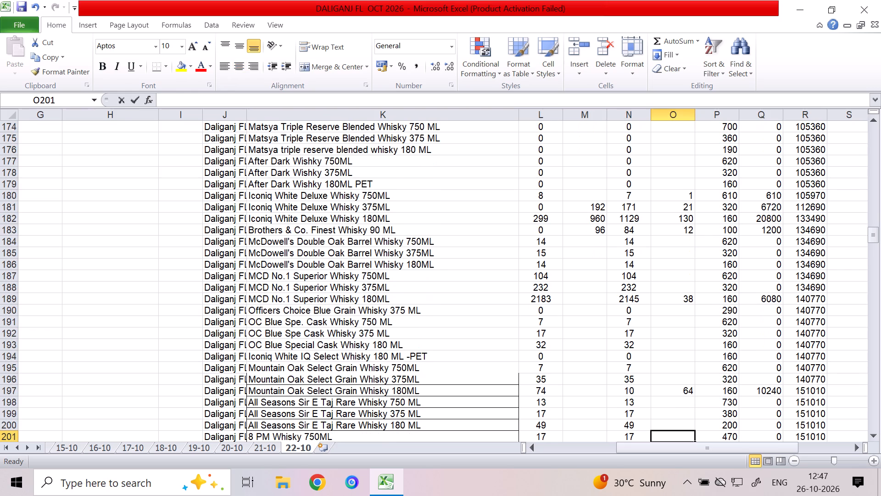
key(Down)
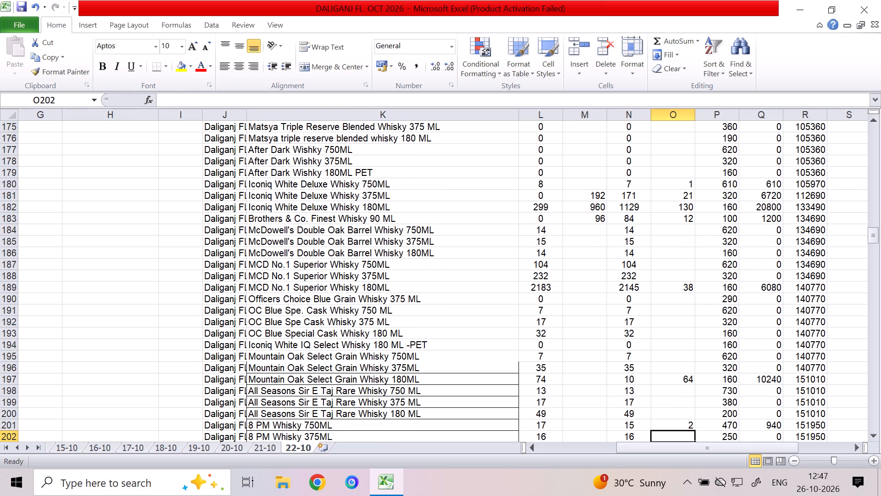
key(7)
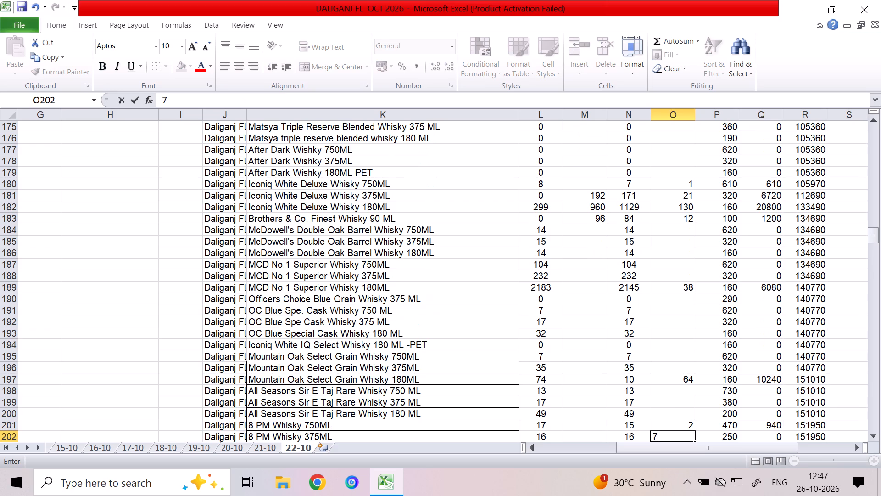
key(BackSpace)
key(9)
key(Down)
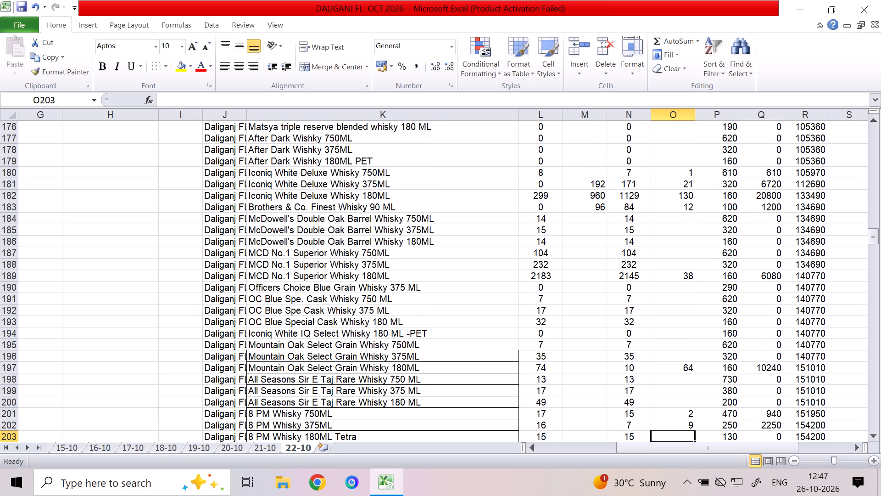
For 8 PM Whisky 180ML Tetra (row 203), enter an added quantity of 192 and a sold quantity of 32.
key(Left)
key(Left)
text(192)
key(Down)
key(Right)
key(Right)
key(Up)
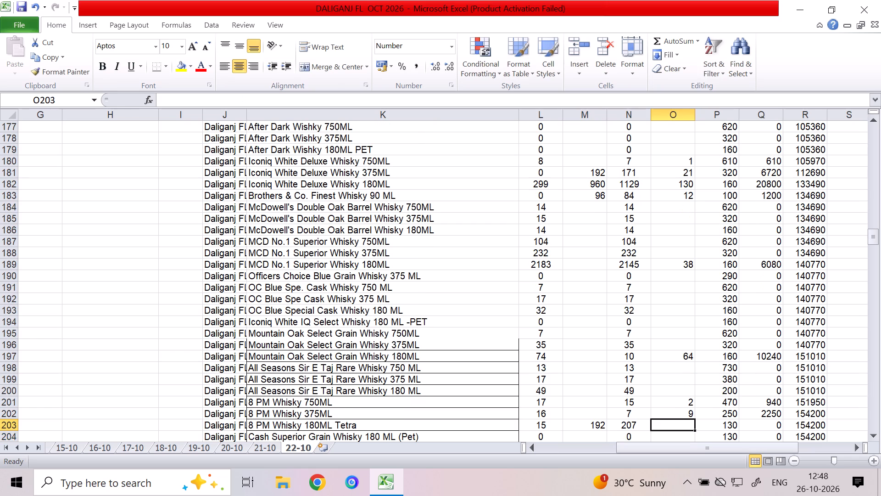
text(32)
key(Down)
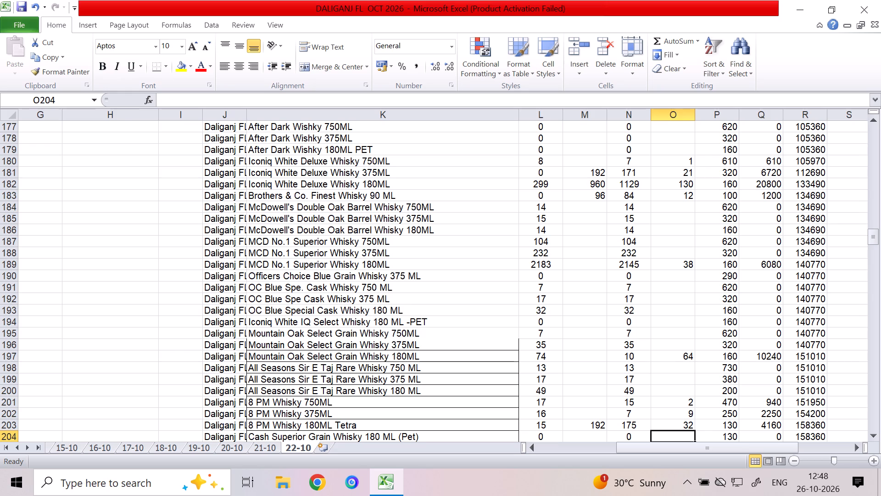
key(Left)
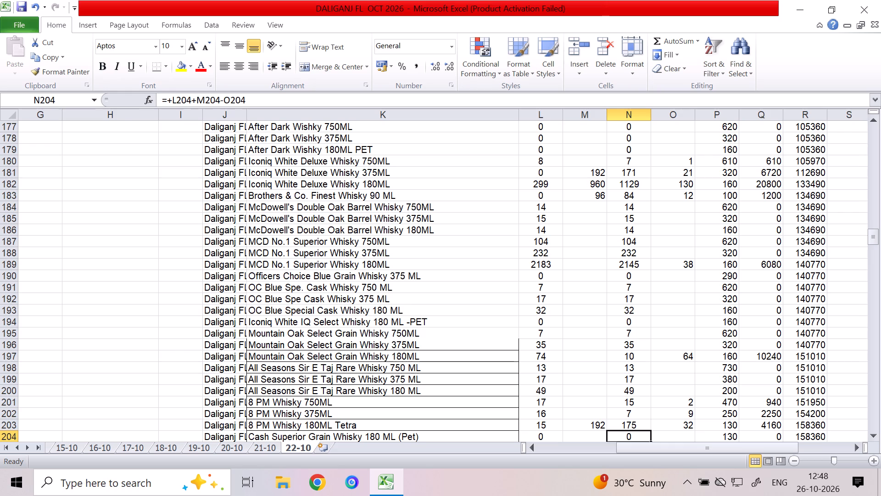
Check the added quantity, sold quantity and price of 8 PM Whisky 180ML Tetra (row 203) against the rows just below it.
key(Up)
key(Left)
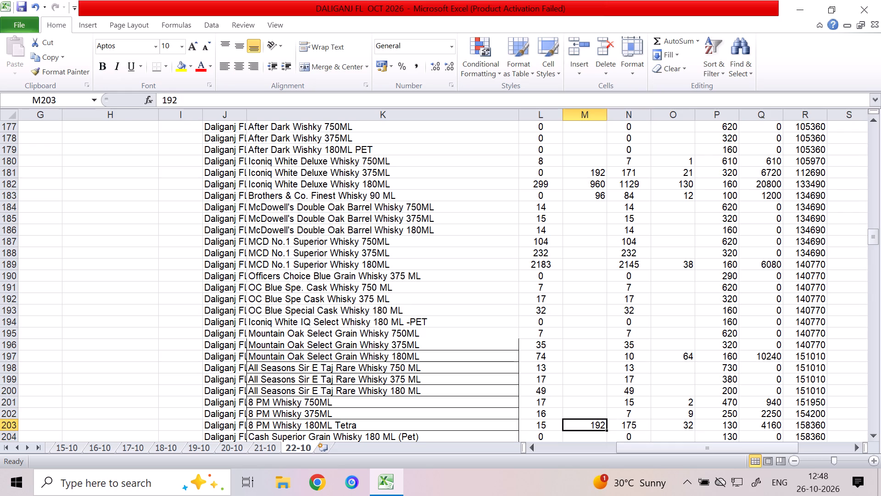
key(Right)
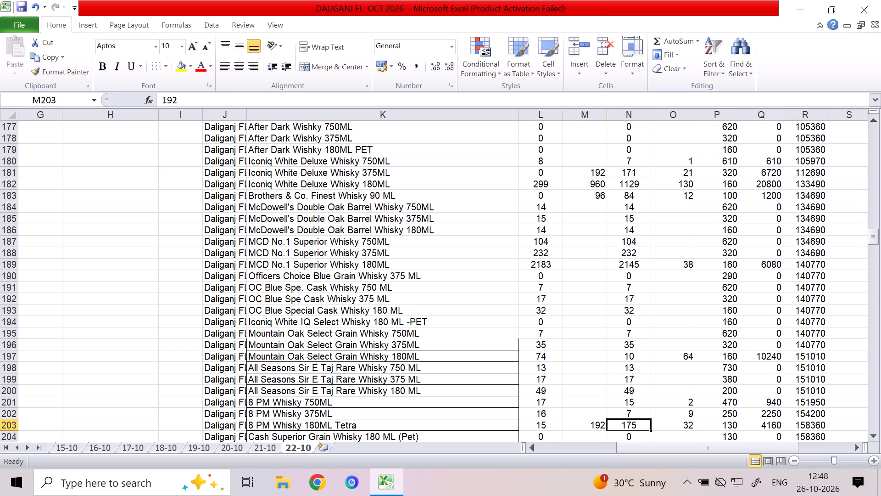
key(Right)
key(Right)
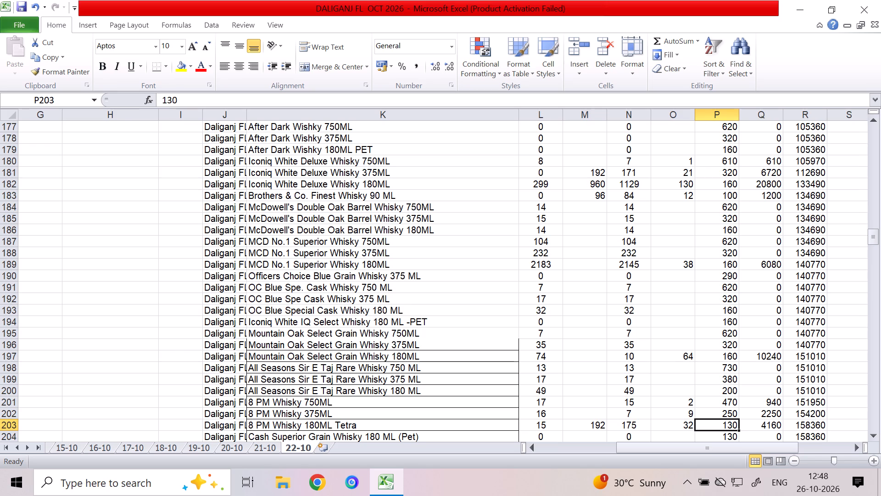
key(Down)
key(Left)
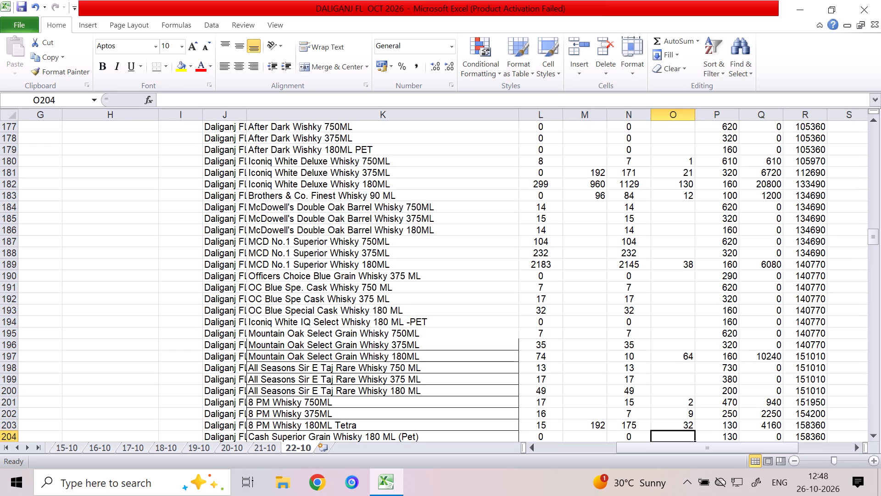
key(Down)
key(Down)
key(Up)
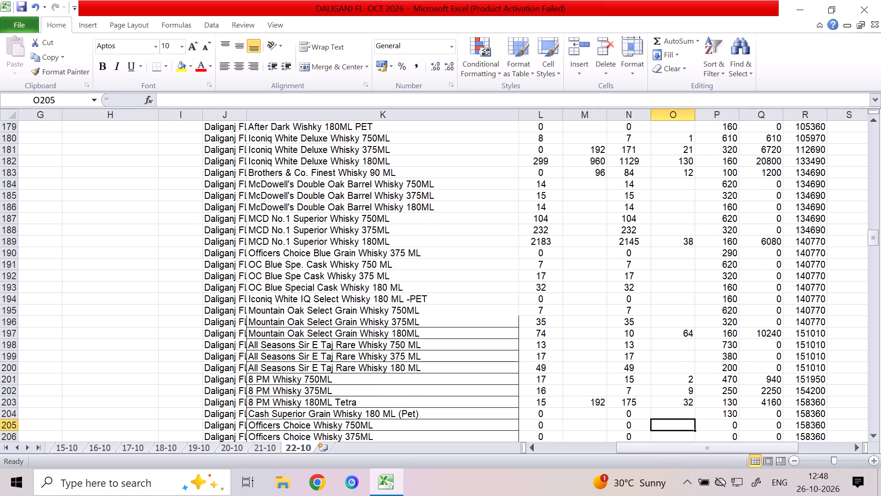
key(Up)
key(Up)
key(Right)
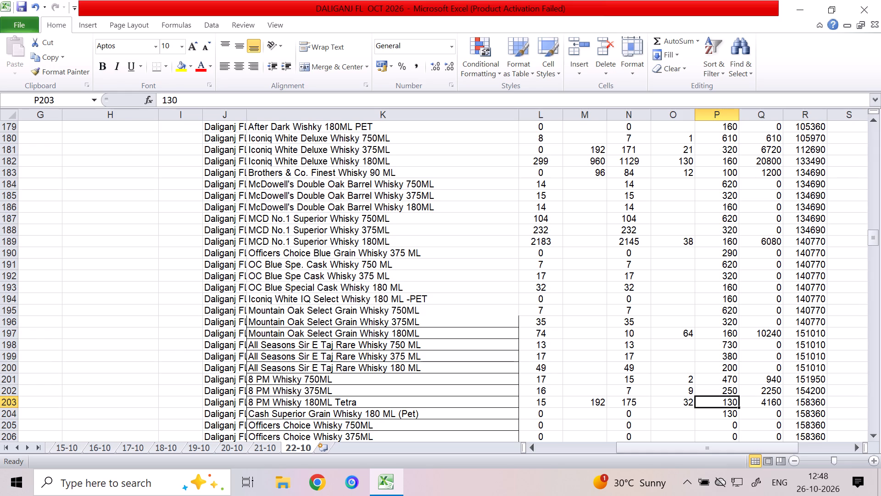
key(Down)
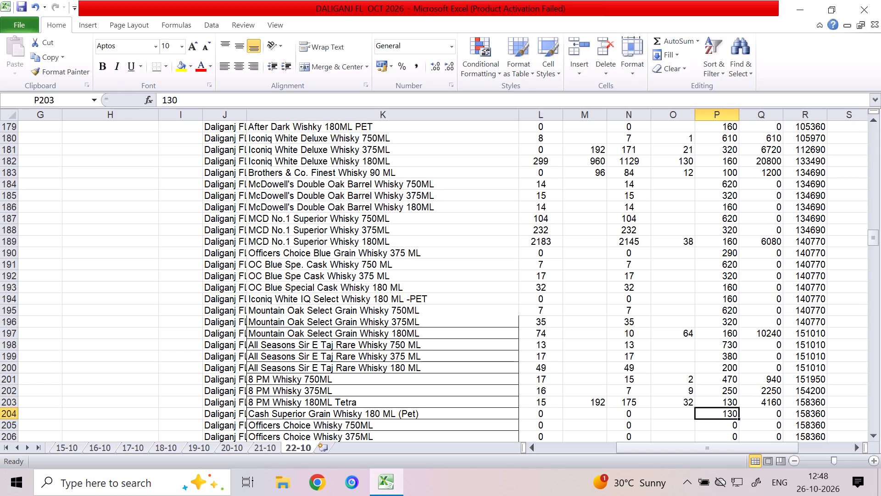
key(Left)
key(Left)
key(Right)
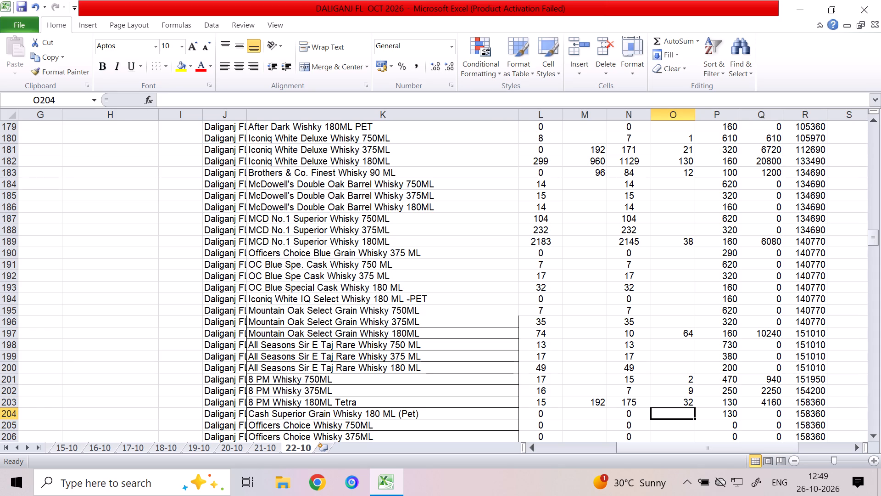
key(Up)
key(Left)
key(Left)
key(Left)
key(Left)
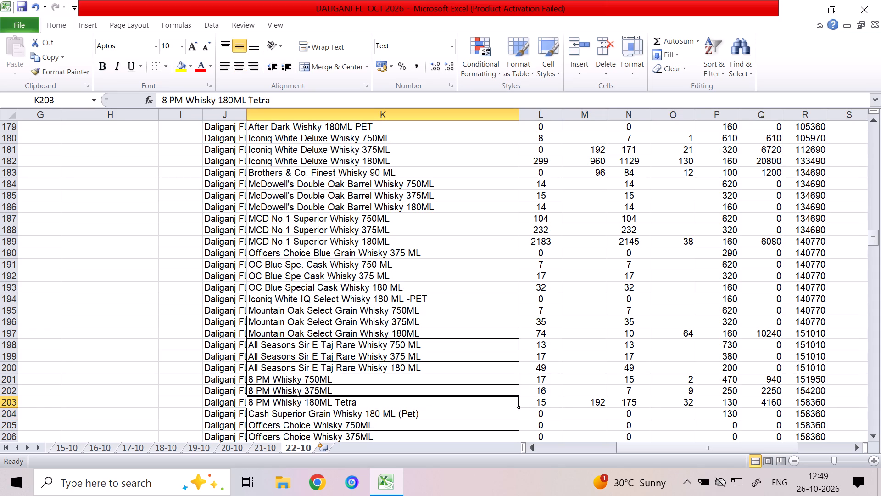
key(Right)
key(Right)
key(Right)
key(Right)
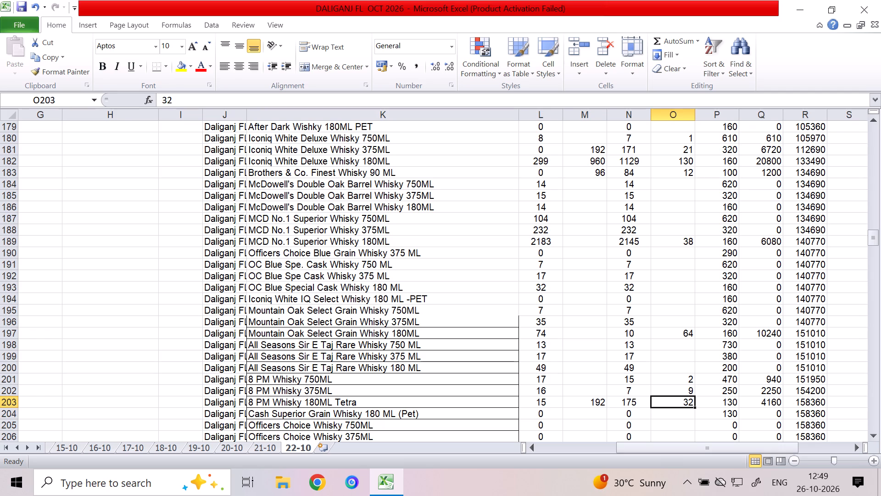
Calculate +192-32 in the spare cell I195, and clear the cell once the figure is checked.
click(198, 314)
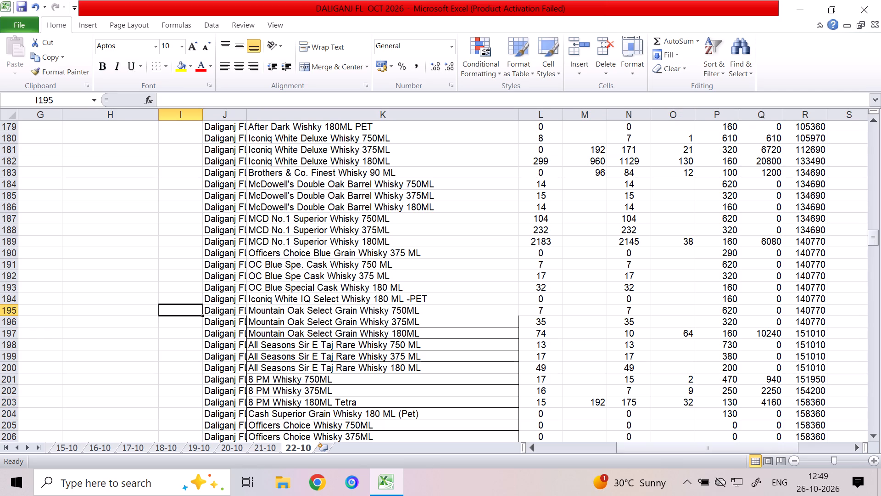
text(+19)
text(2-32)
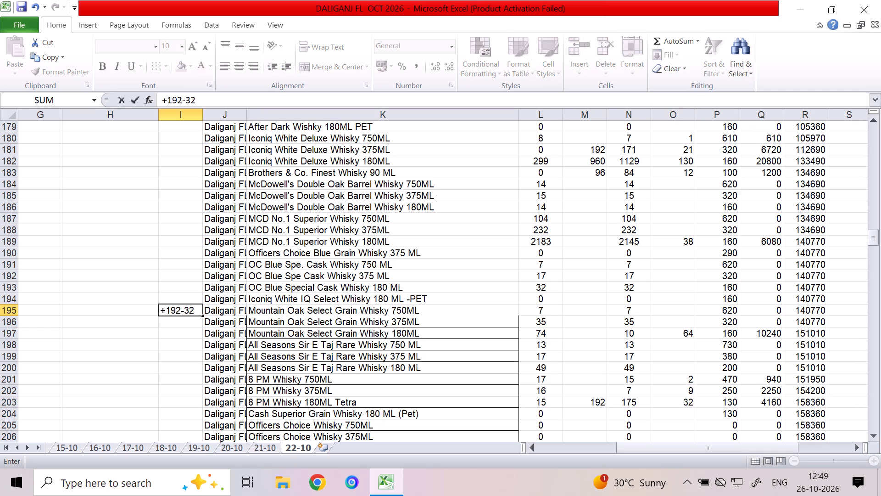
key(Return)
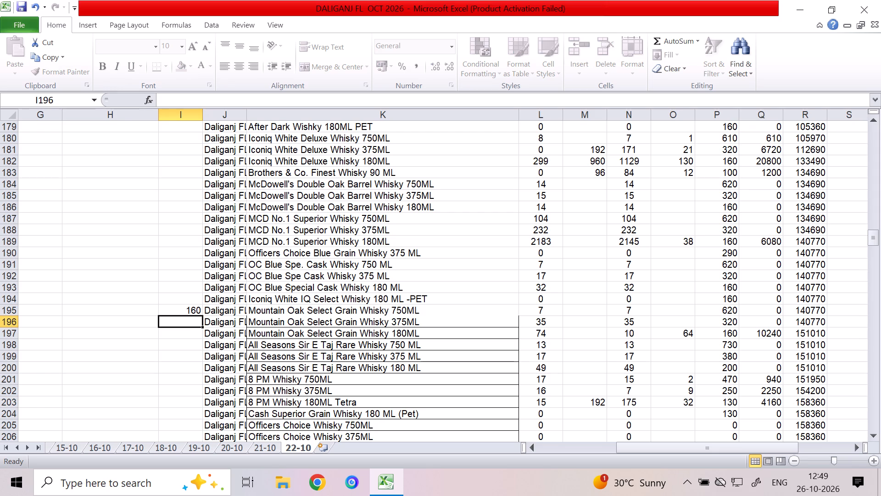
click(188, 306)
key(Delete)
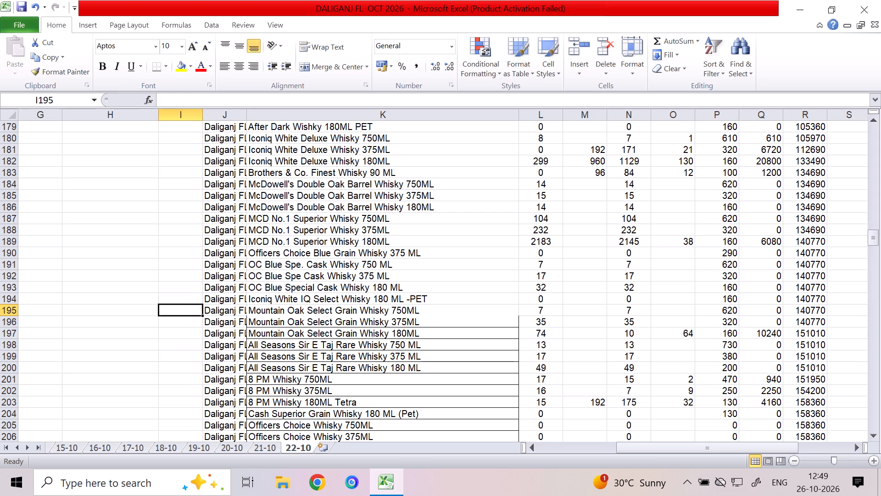
Recheck the 8 PM Whisky 180ML Tetra entries in row 203 and the Cash Superior and Officers Choice rows beneath.
click(379, 401)
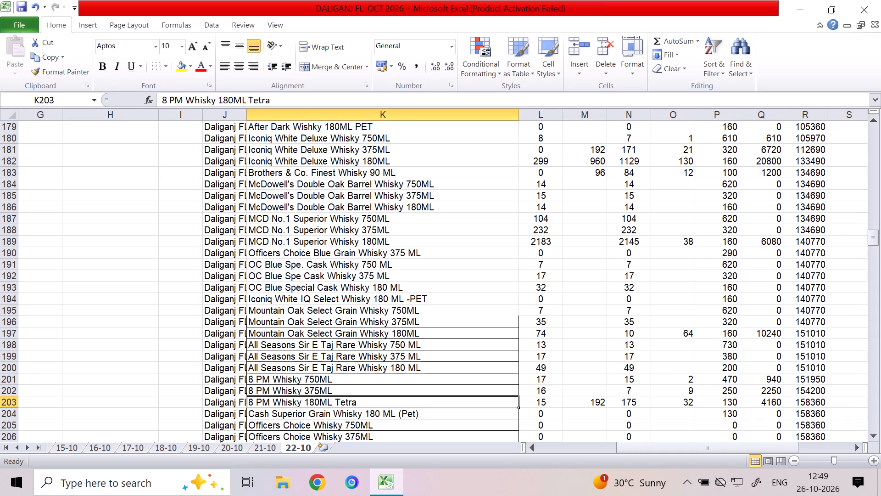
click(539, 400)
click(600, 400)
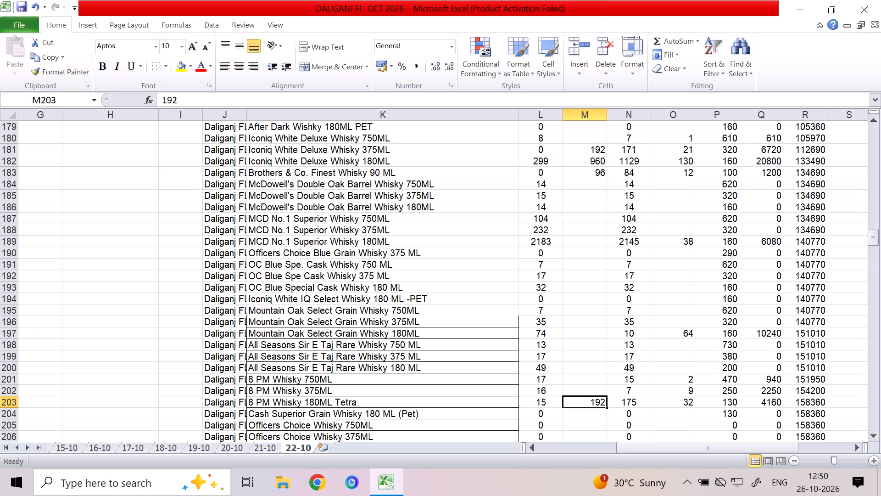
key(Down)
key(Right)
key(Right)
key(Up)
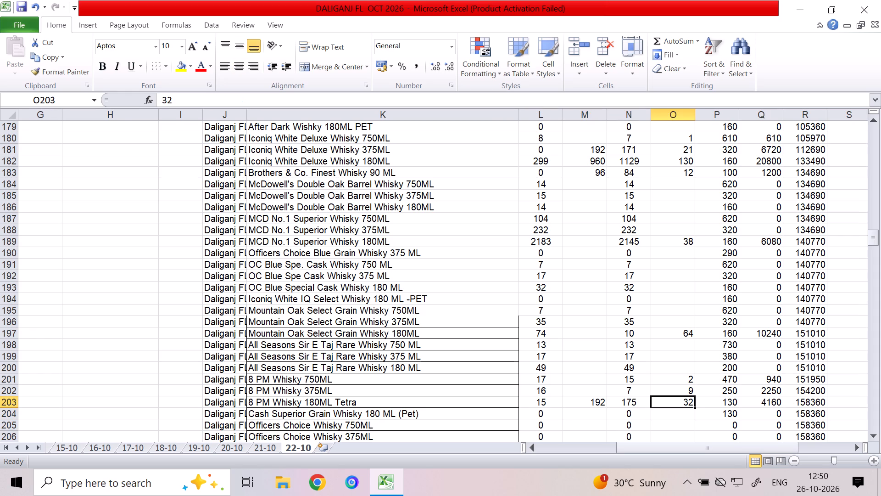
key(Down)
key(Down)
key(Left)
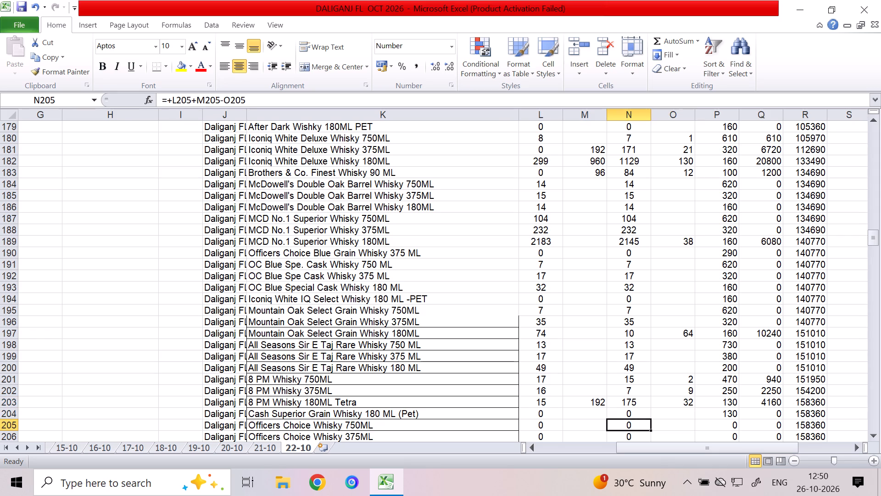
key(Left)
key(Up)
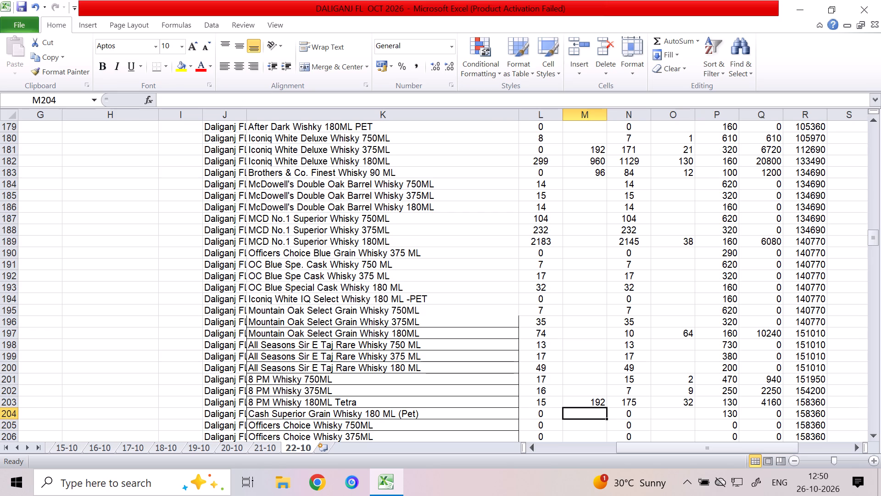
For Officers Choice Whisky 180ML (row 207), enter an added quantity of 240 and a sold quantity of 48.
key(Down)
key(Down)
key(Down)
key(Down)
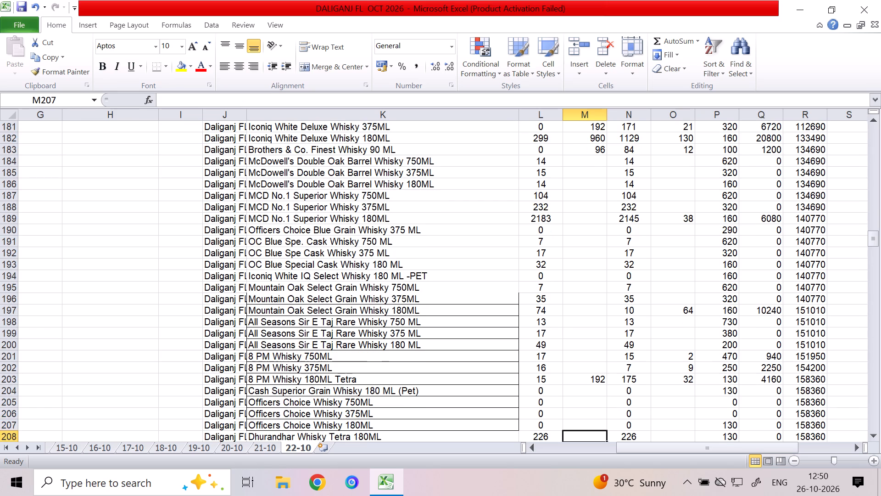
key(Up)
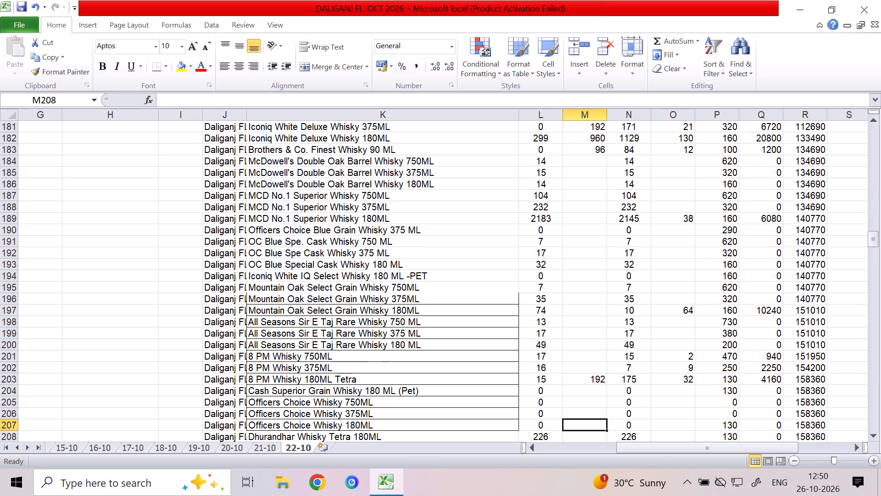
text(240)
key(Right)
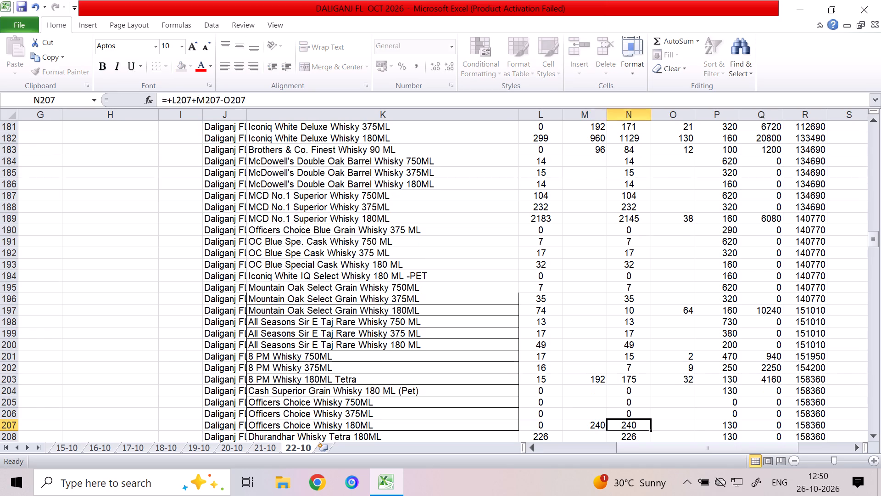
key(Right)
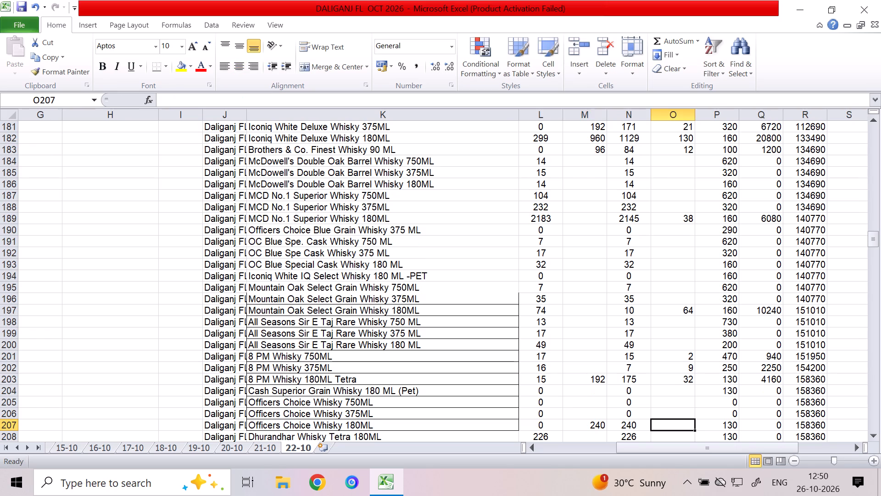
text(48)
key(Down)
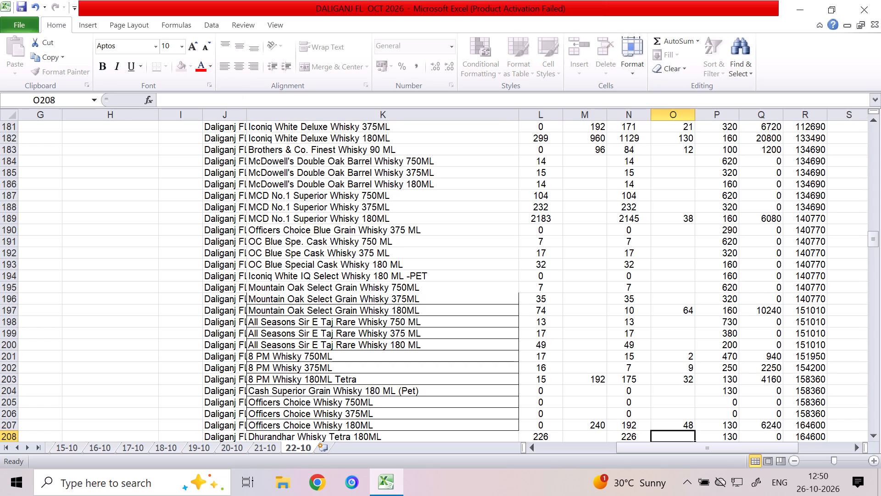
Enter a sold quantity of 12 in column O for Dhurandhar Whisky Tetra 180ML (row 208).
key(Down)
key(Down)
key(Down)
key(Up)
key(Up)
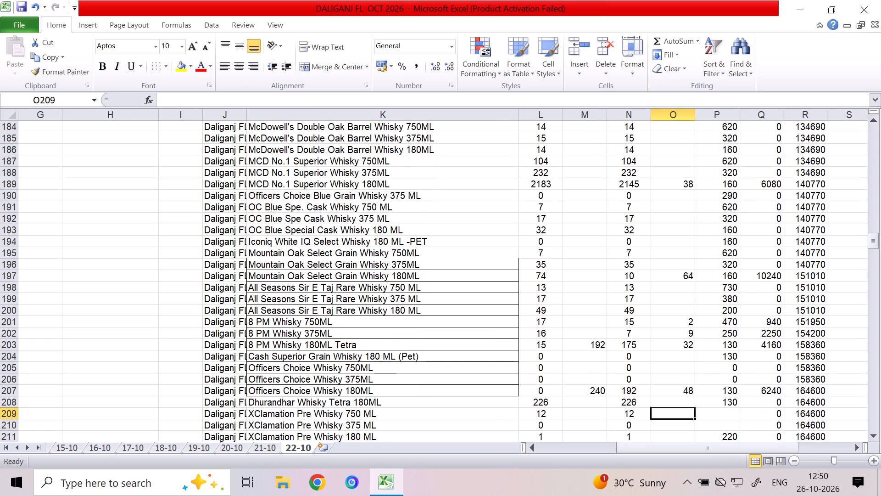
key(Up)
key(Left)
key(Right)
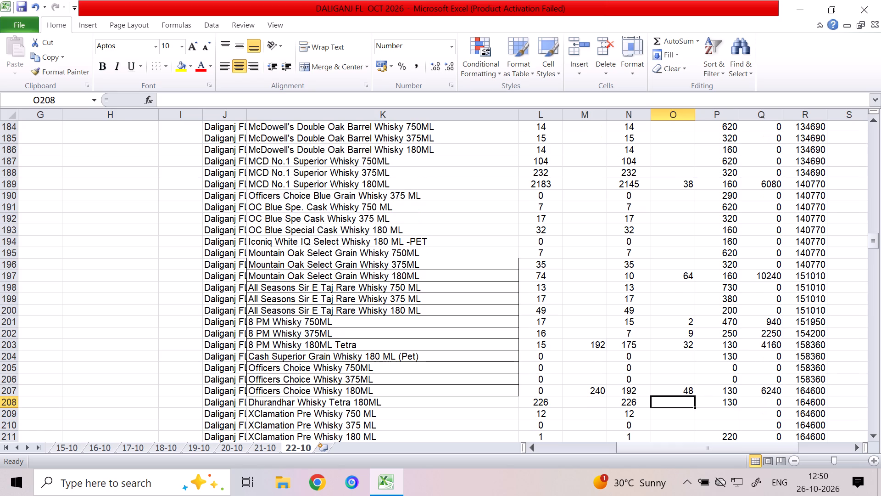
text(12)
key(Down)
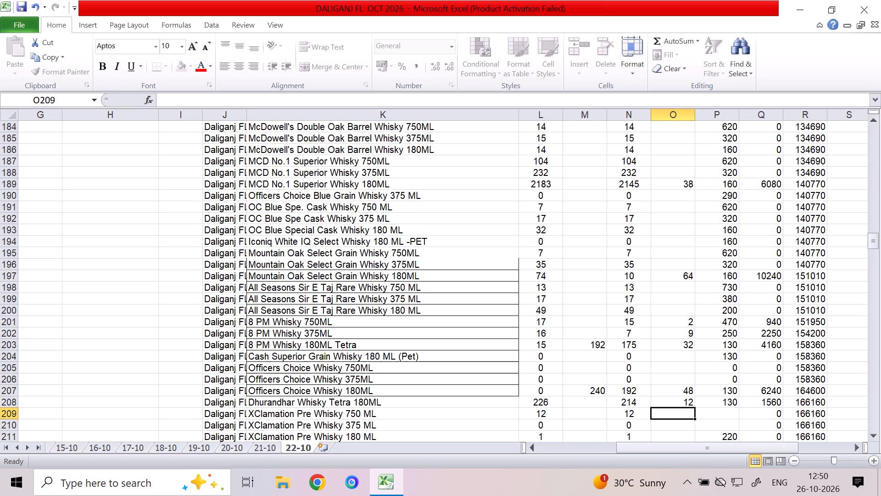
Look through the product rows from XClamation Pre Whisky to Johnnie Walker Blue Lable, and review the Officers Choice and Dhurandhar rows.
key(Down)
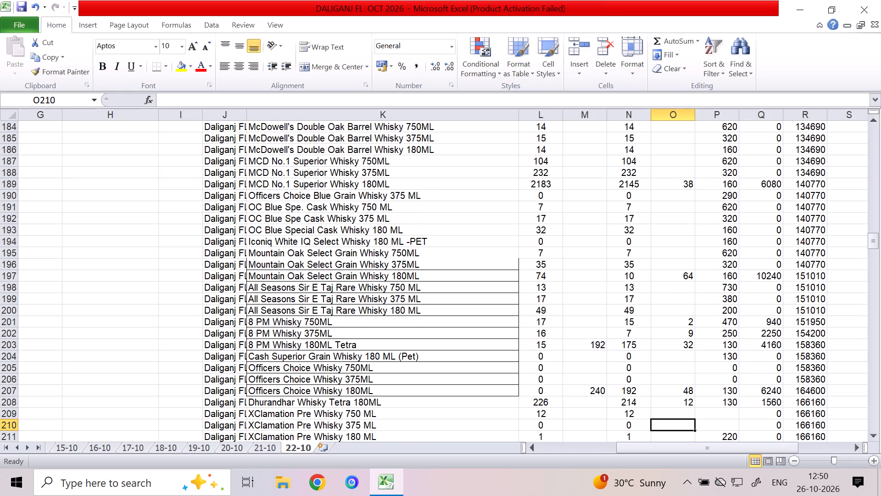
key(Down)
key(Down)
key(Down)
key(Down)
key(Up)
key(Up)
key(Up)
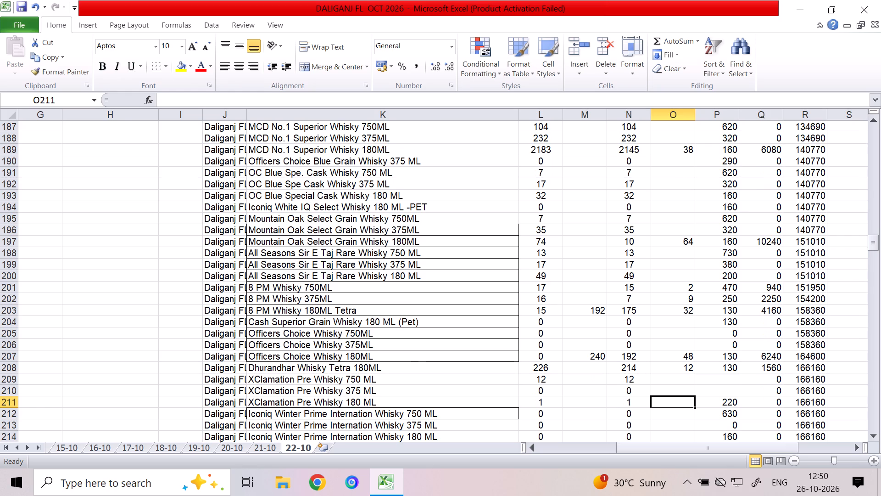
key(Down)
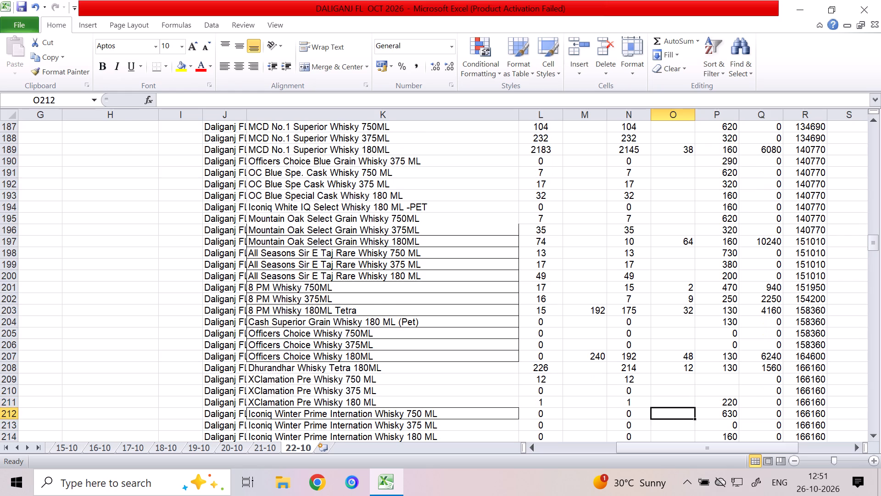
key(Down)
key(Down)
key(Down)
key(Down)
key(Down)
key(Down)
key(Down)
key(Down)
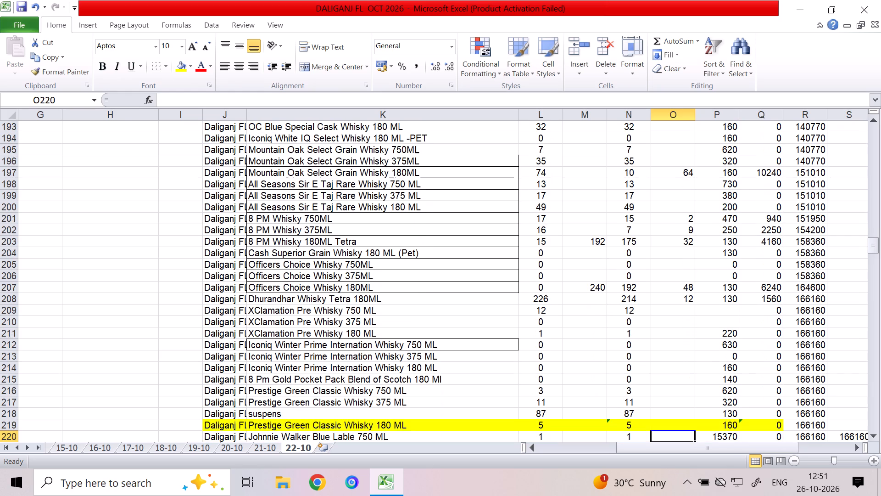
key(Up)
key(Up)
key(Up)
key(Up)
key(Up)
key(Up)
key(Up)
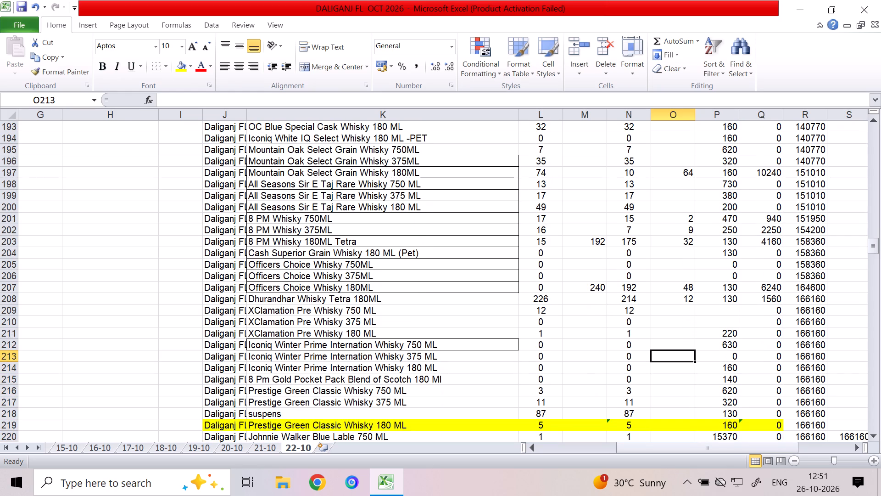
key(Up)
key(Up)
key(Up)
key(Up)
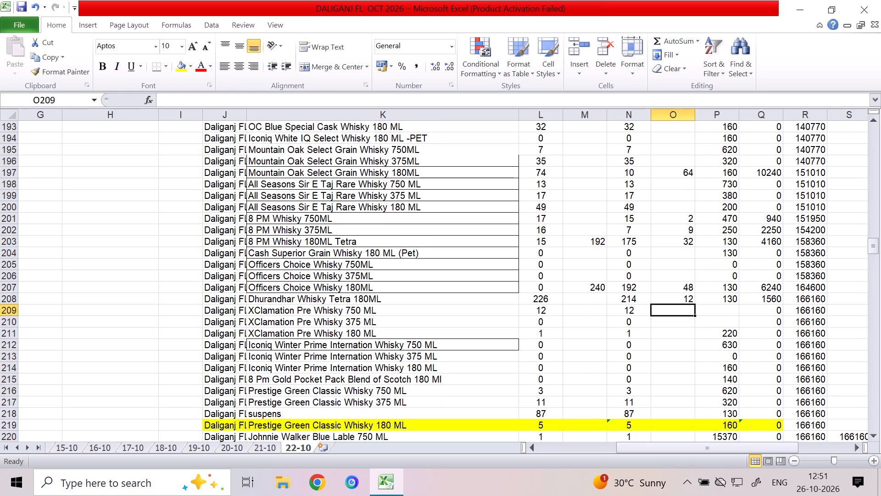
key(Up)
key(Up)
key(Up)
key(Up)
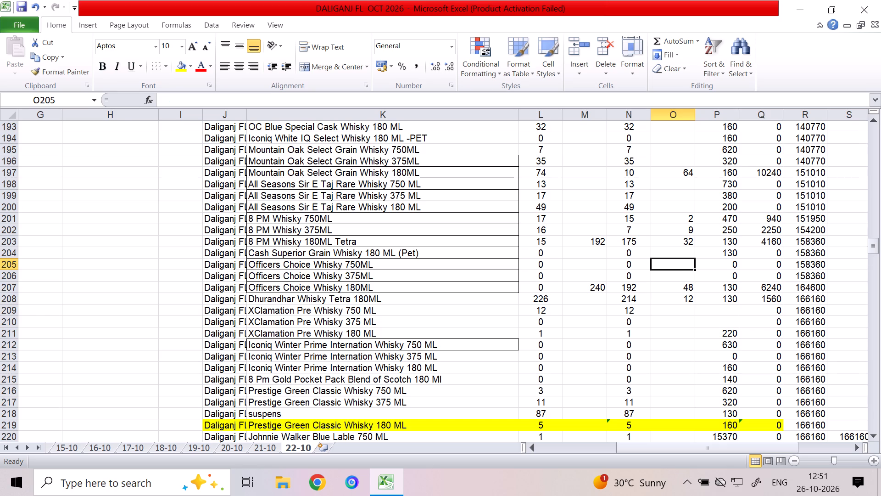
key(Down)
key(Down)
key(Down)
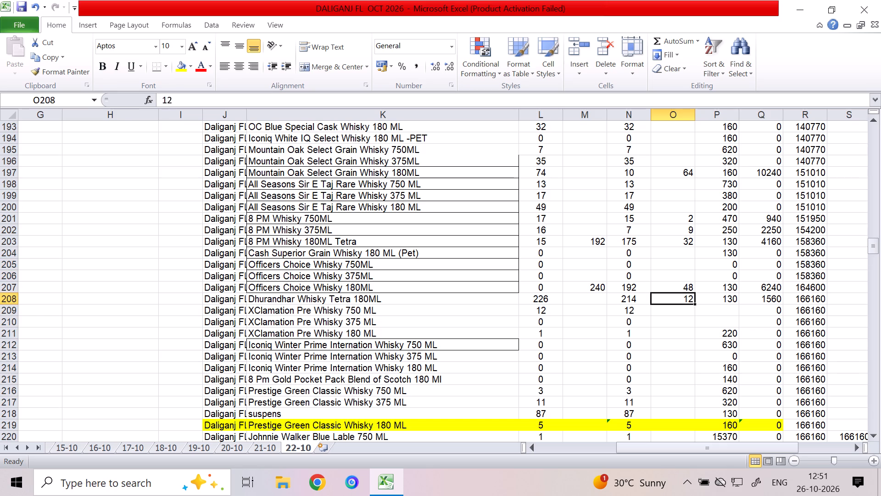
Look through the product rows from XClamation Pre Whisky 750 ML to suspens, checking the Prestige Green Classic Whisky stock entries.
key(Down)
key(Down)
key(Down)
key(Down)
key(Down)
key(Down)
key(Down)
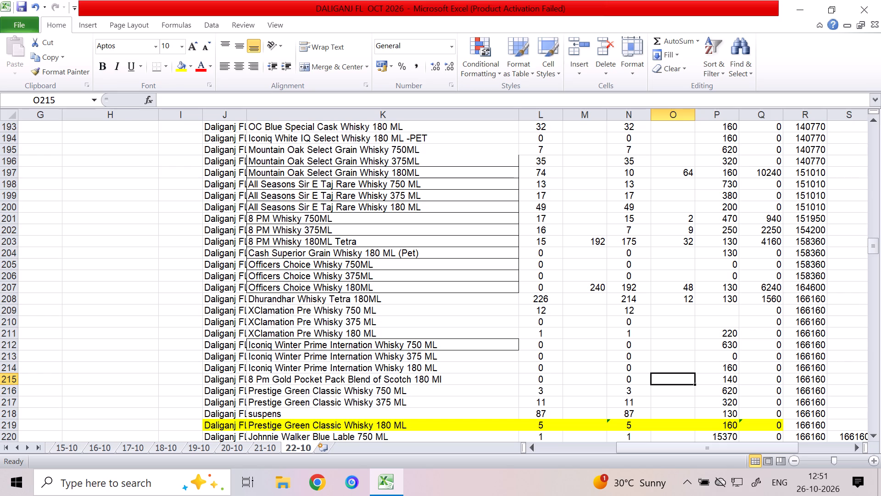
key(Left)
key(Left)
key(Left)
key(Left)
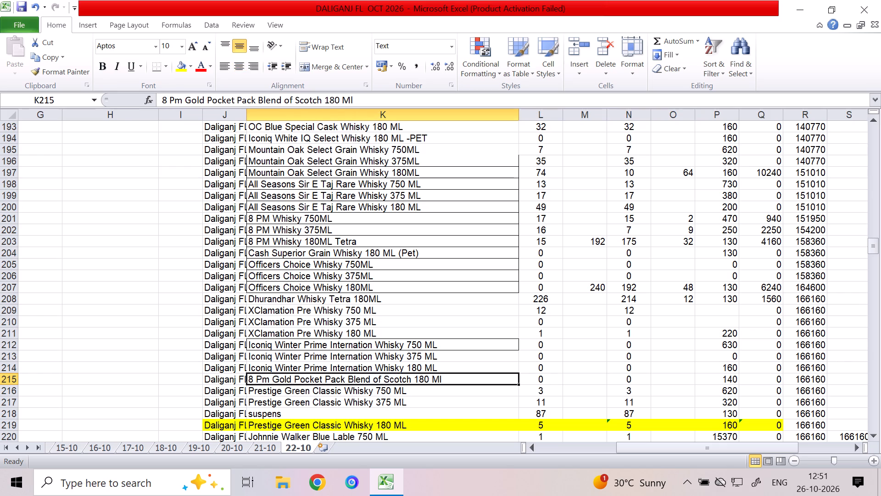
key(Down)
key(Right)
key(Right)
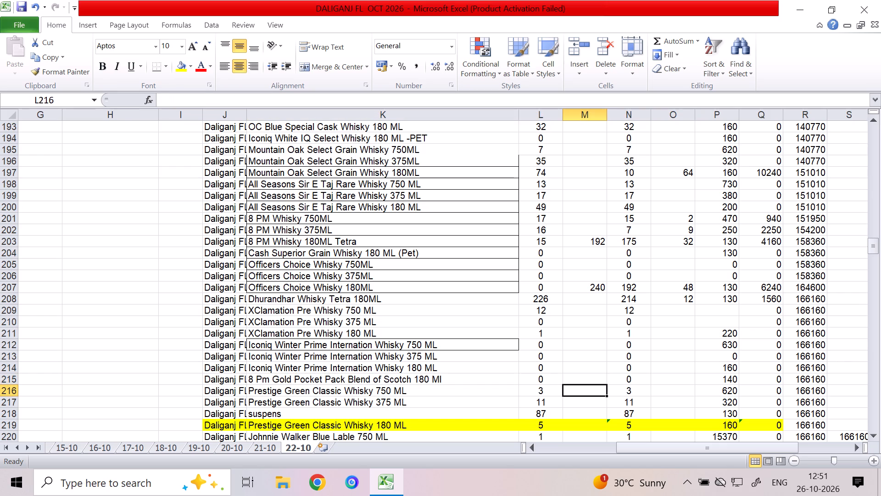
key(Down)
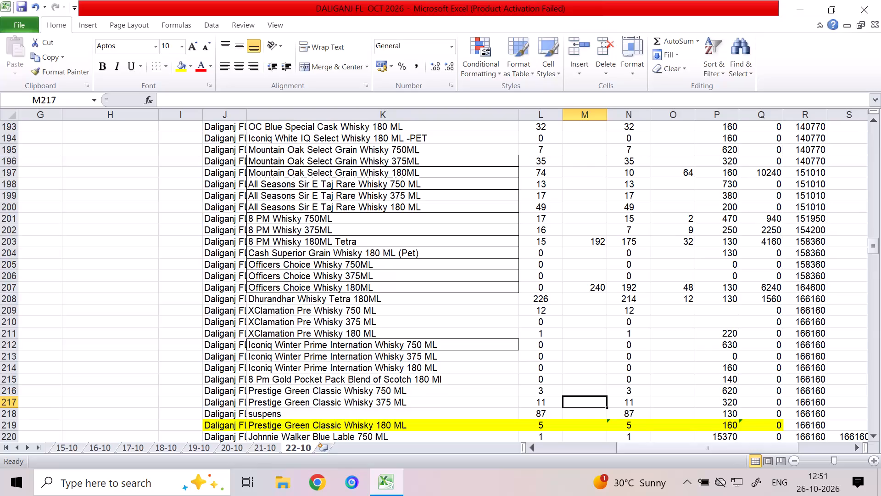
key(Down)
key(Right)
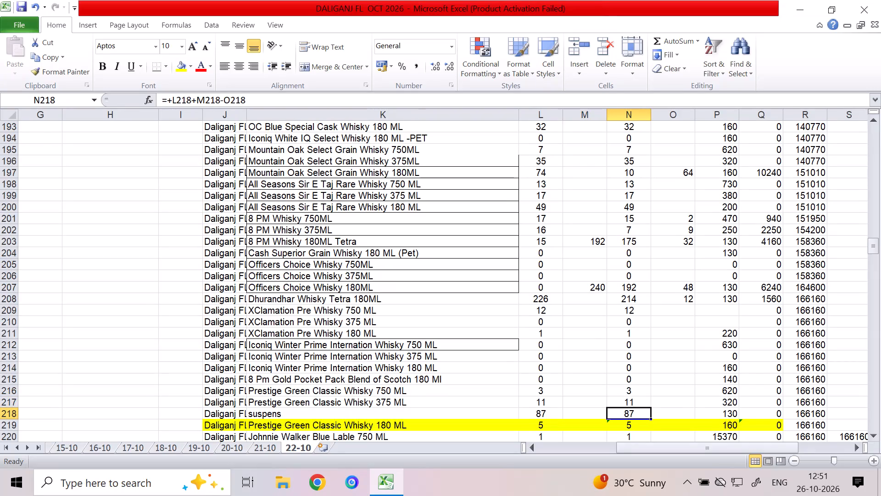
key(Up)
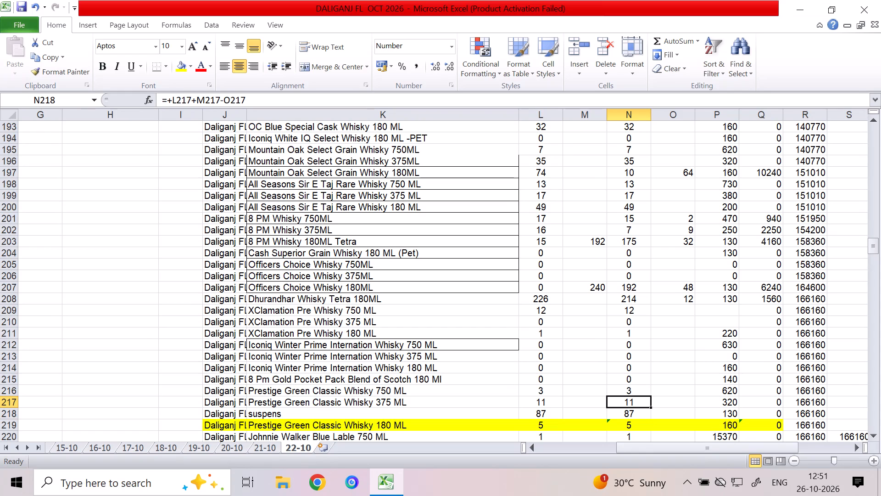
key(Up)
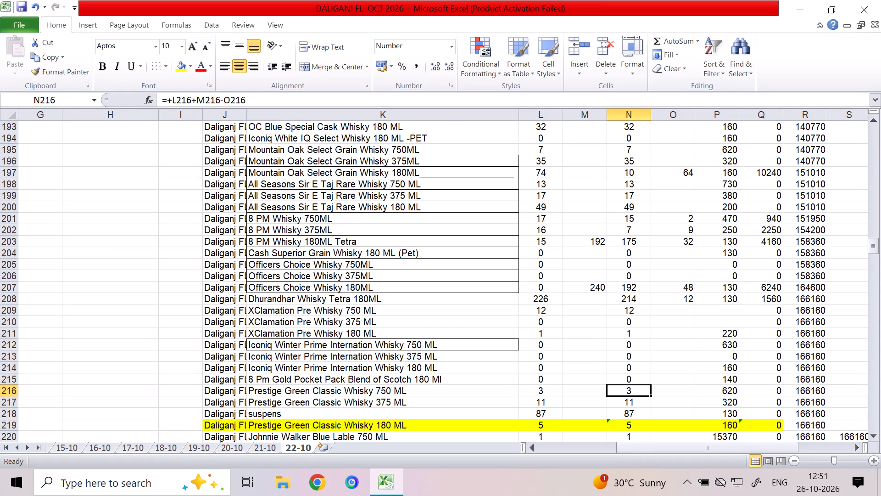
For Prestige Green Classic Whisky 375 ML (row 217), enter an added quantity of 24 and a sold quantity of 3.
key(Left)
key(Left)
key(Right)
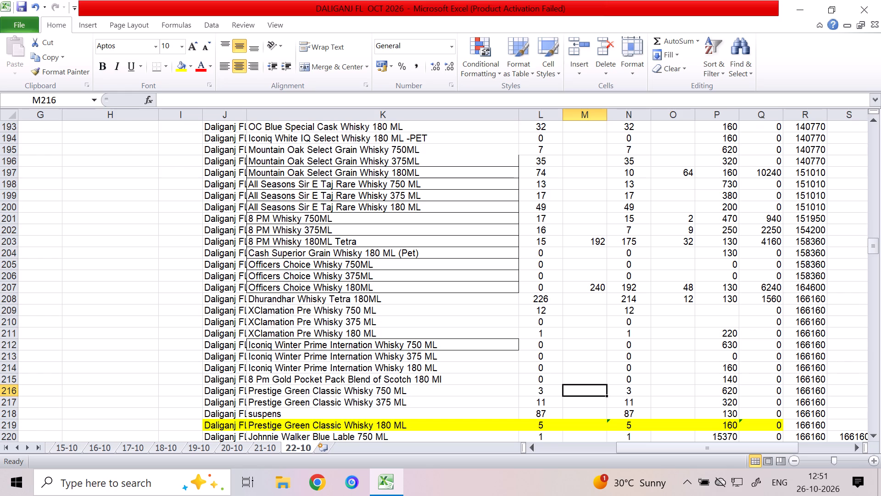
key(Down)
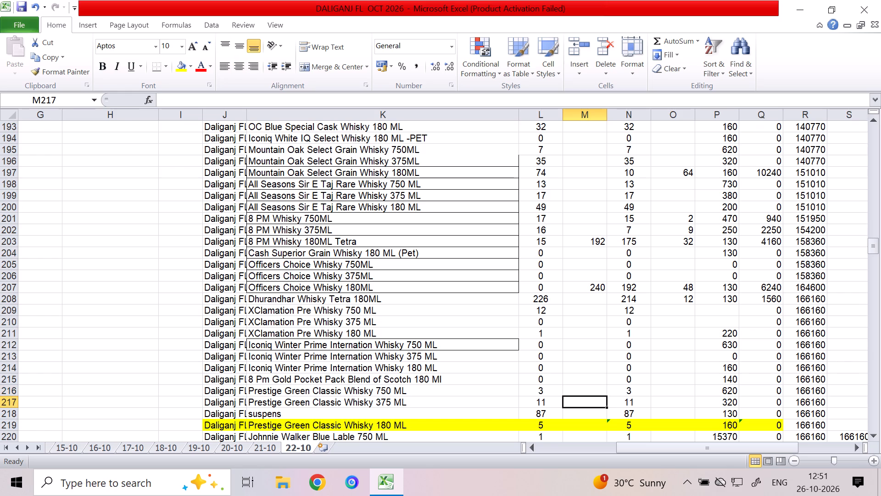
text(24)
key(Right)
key(Right)
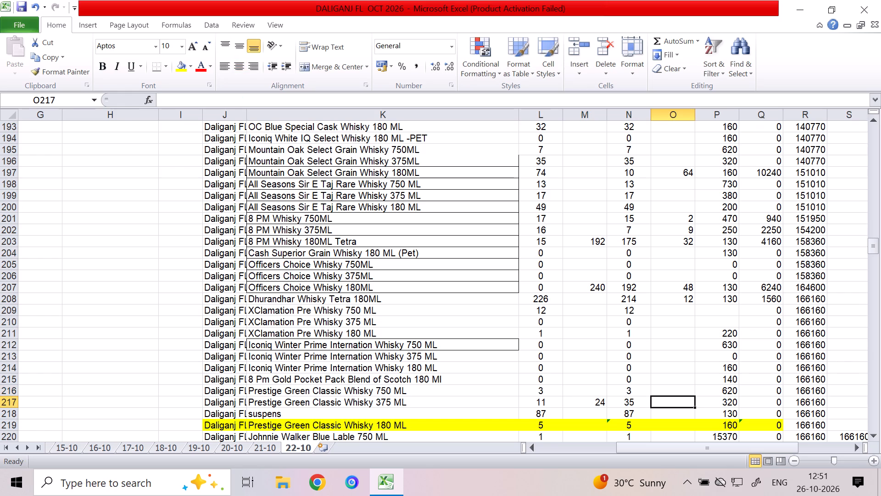
key(3)
key(Down)
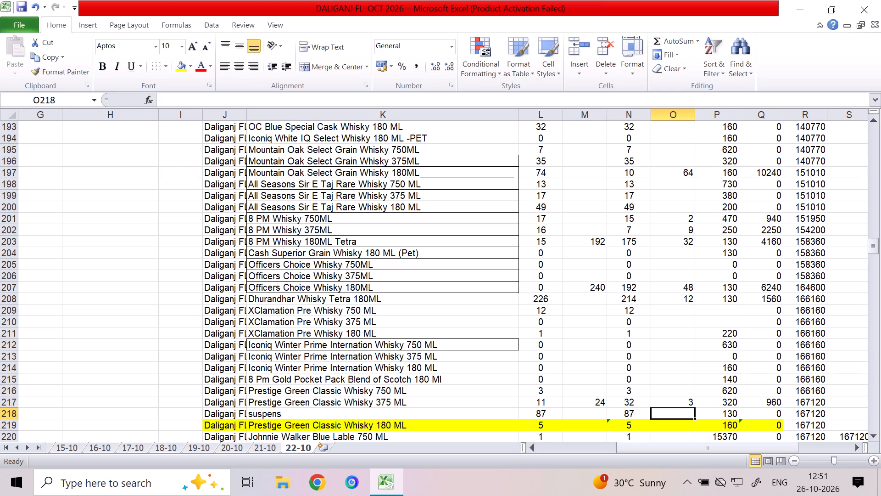
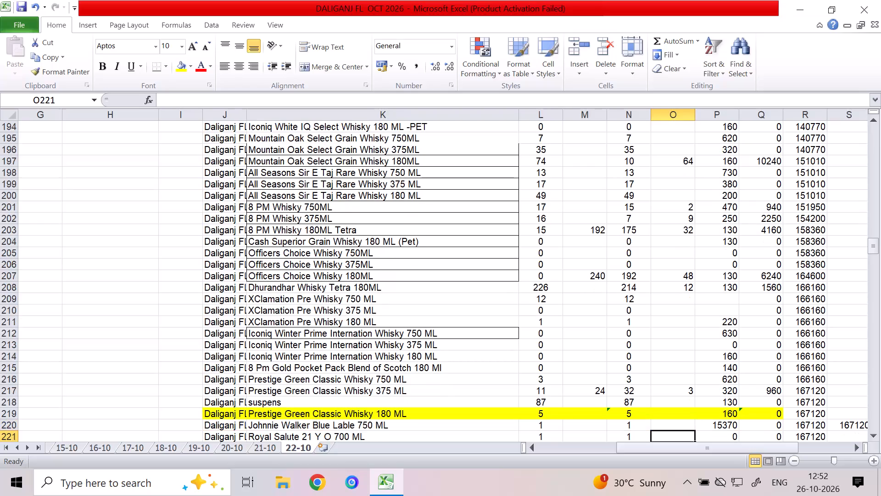
Check the amount formulas in column Q for the suspens and Prestige Green Classic Whisky 180 ML rows (218 and 219).
key(Down)
key(Down)
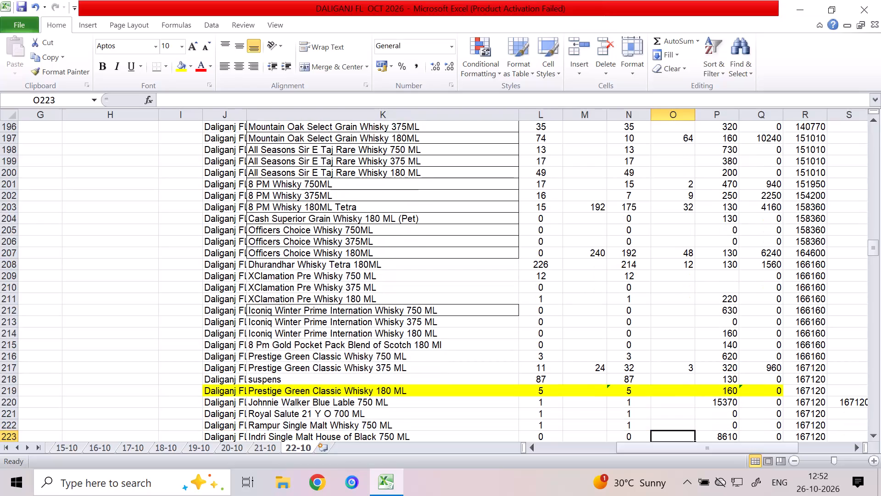
key(Right)
key(Up)
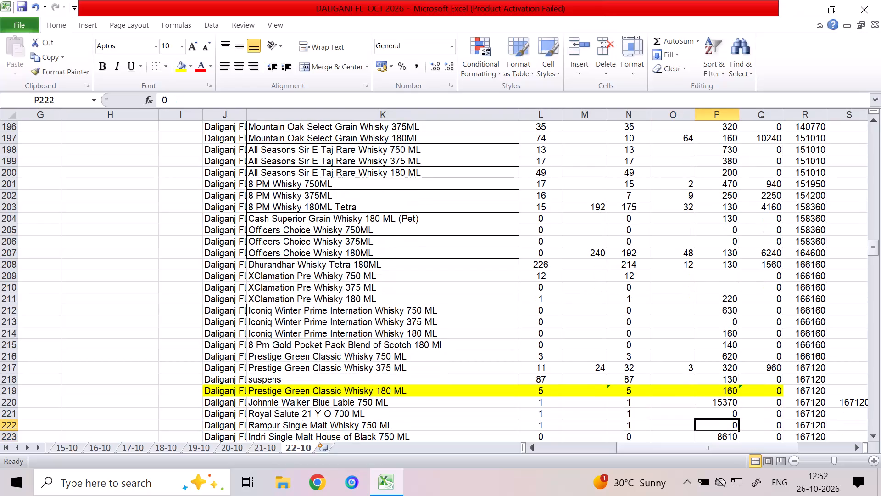
key(Up)
key(Up)
key(Right)
key(Up)
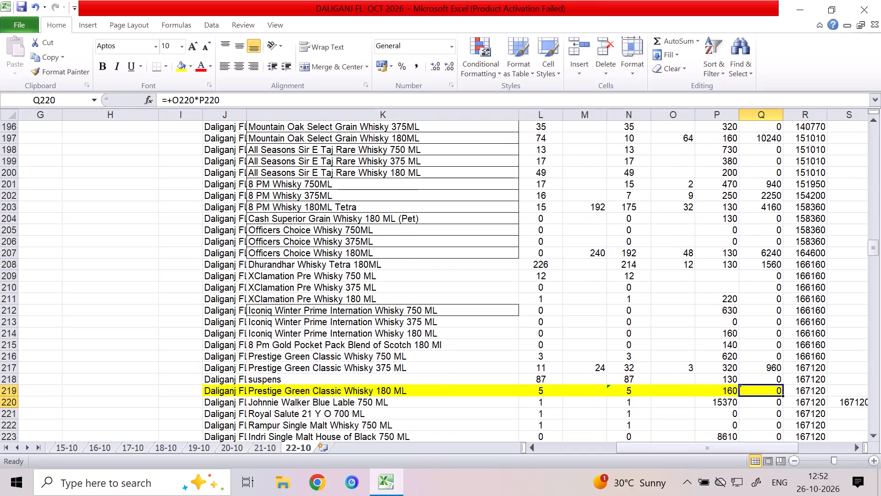
key(F2)
key(Return)
key(Up)
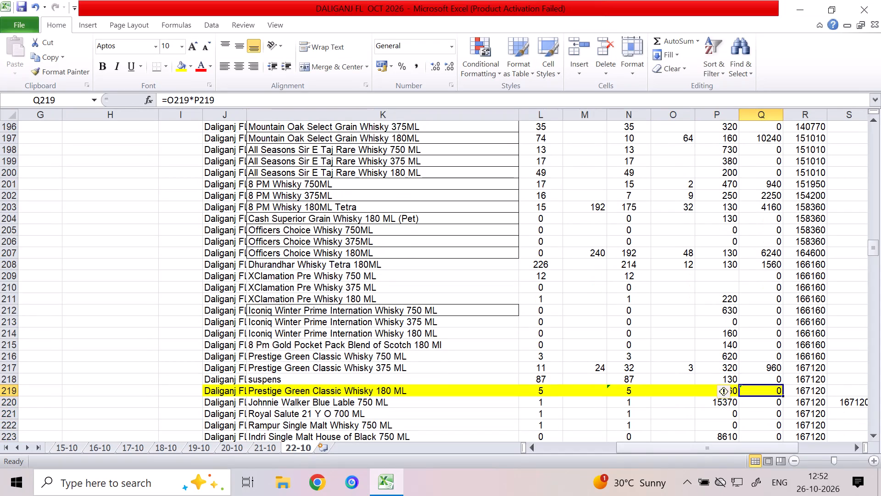
key(Up)
key(F2)
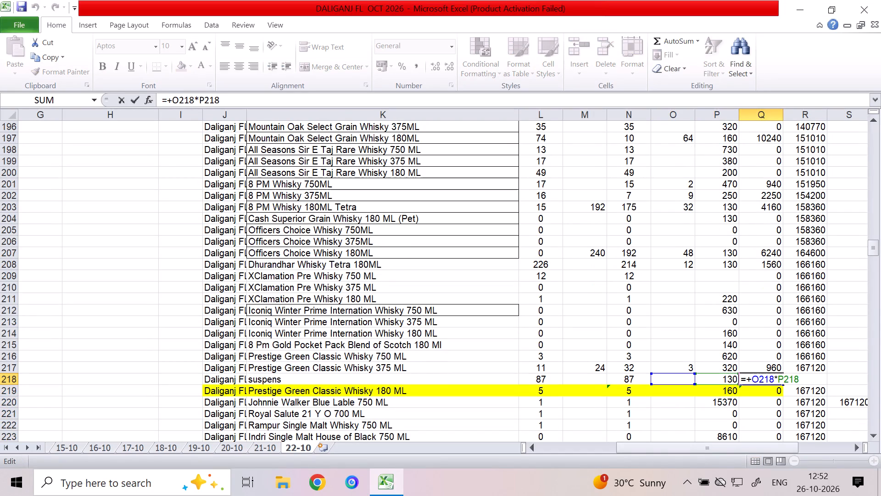
key(Return)
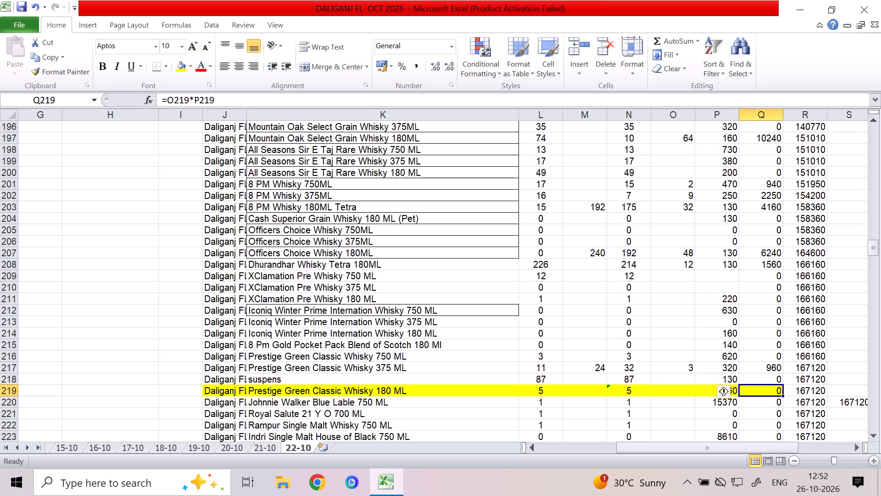
key(F2)
key(Return)
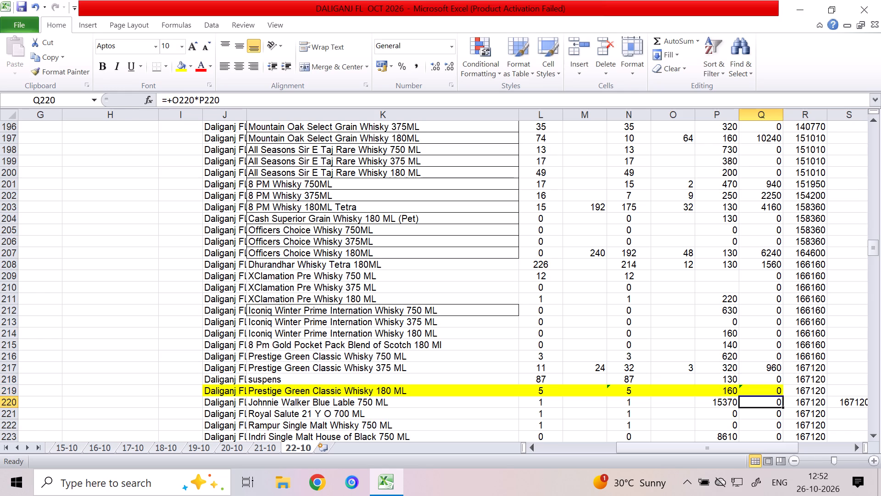
key(Up)
key(F2)
key(Return)
Examine the column Q sum formula in S220 and the neighbouring side figures, and recheck the amounts in rows 218 and 219.
key(Down)
key(Down)
key(Right)
key(Right)
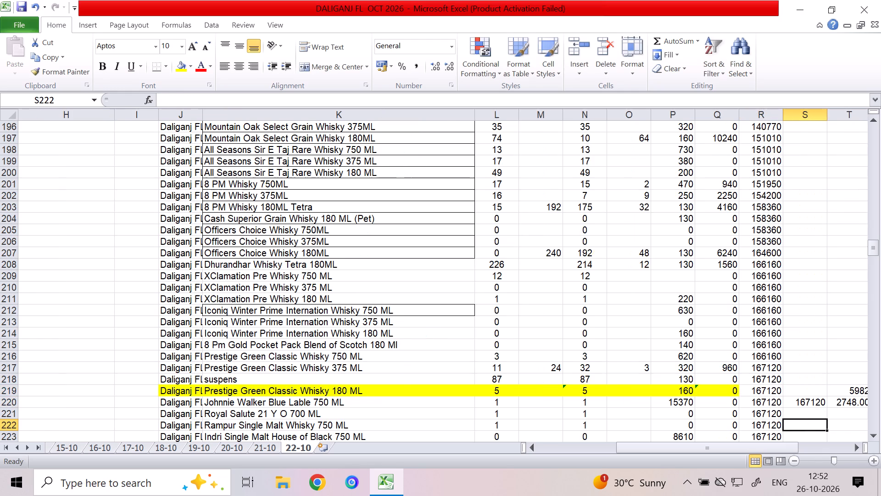
key(Right)
key(Up)
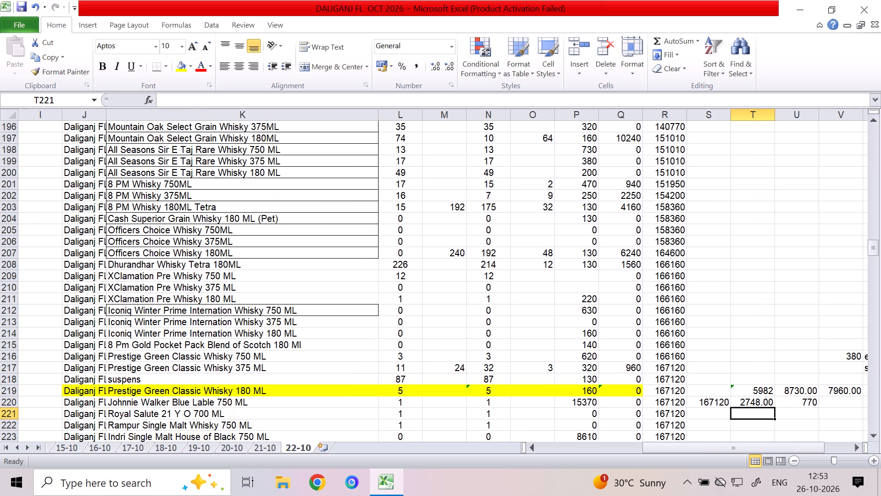
key(Left)
key(Up)
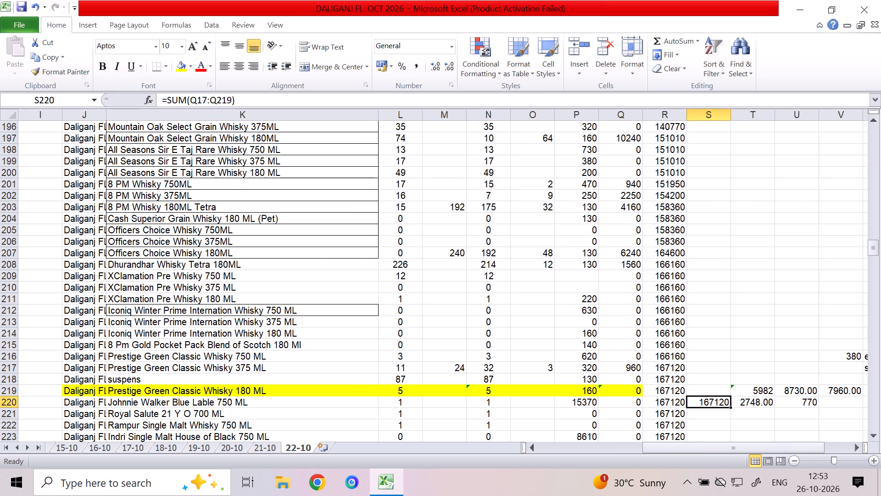
key(Left)
key(Left)
key(Up)
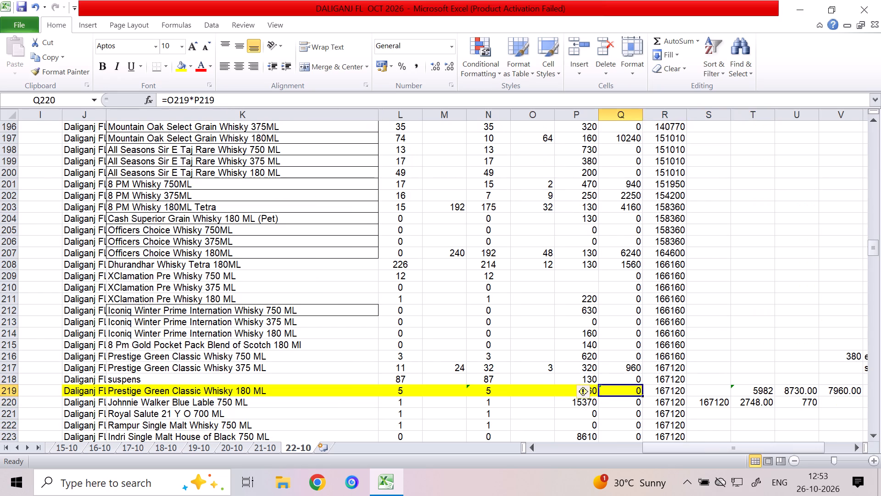
key(Up)
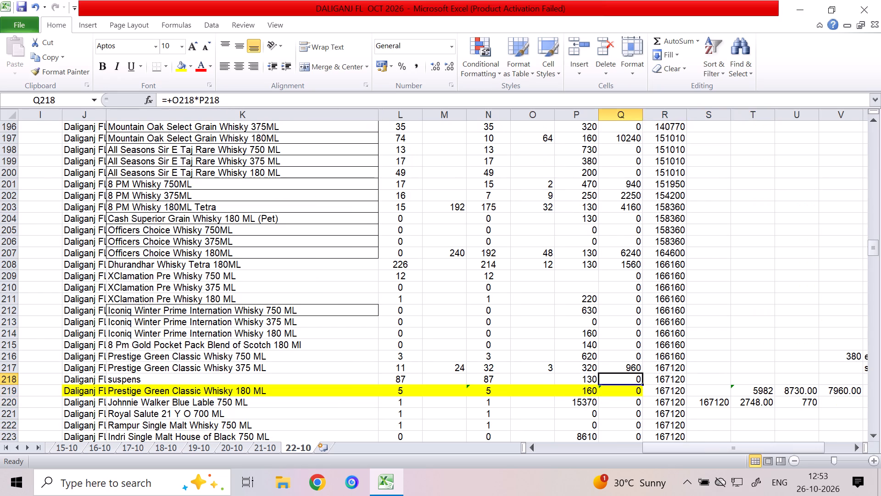
Review the amount, rate, sold, added, opening and closing stock cells for Prestige Green Classic Whisky 375 ML (row 217).
key(Up)
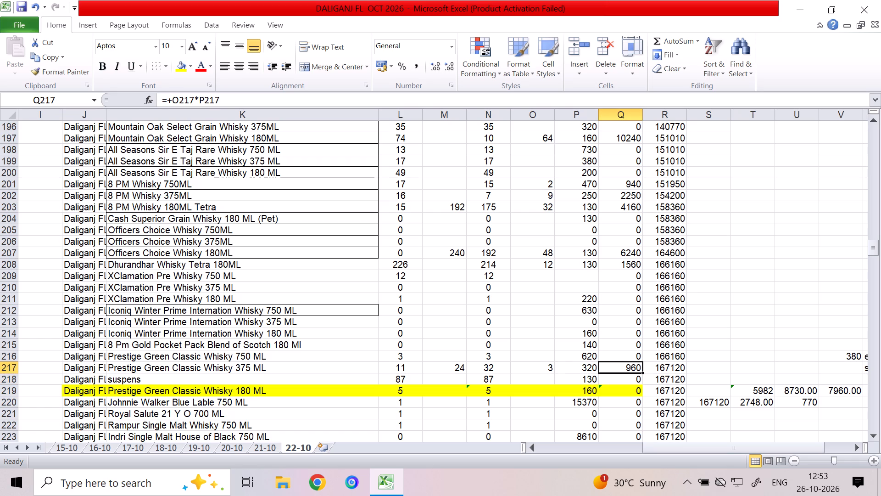
key(Left)
key(Left)
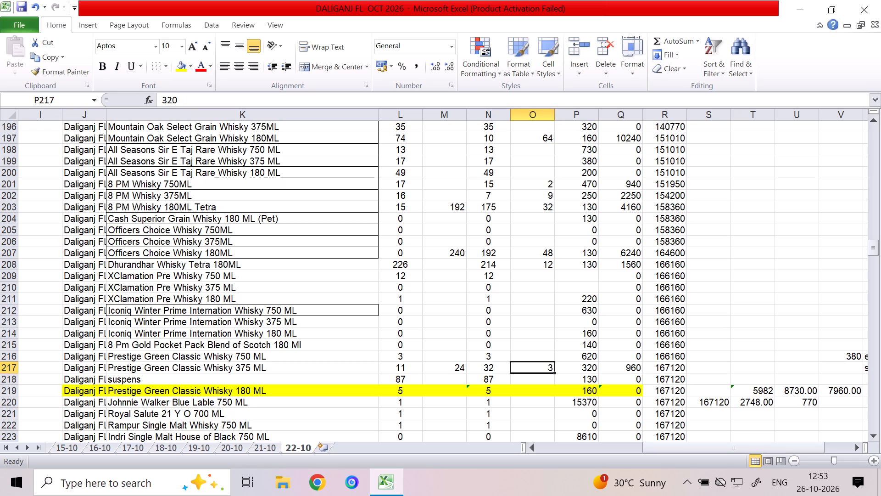
key(Left)
key(Left)
key(Left)
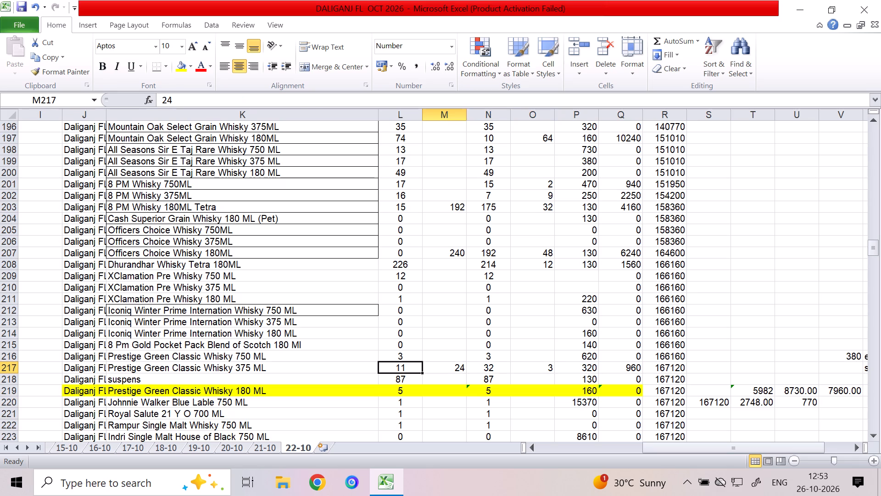
key(Left)
key(Right)
key(Right)
key(Right)
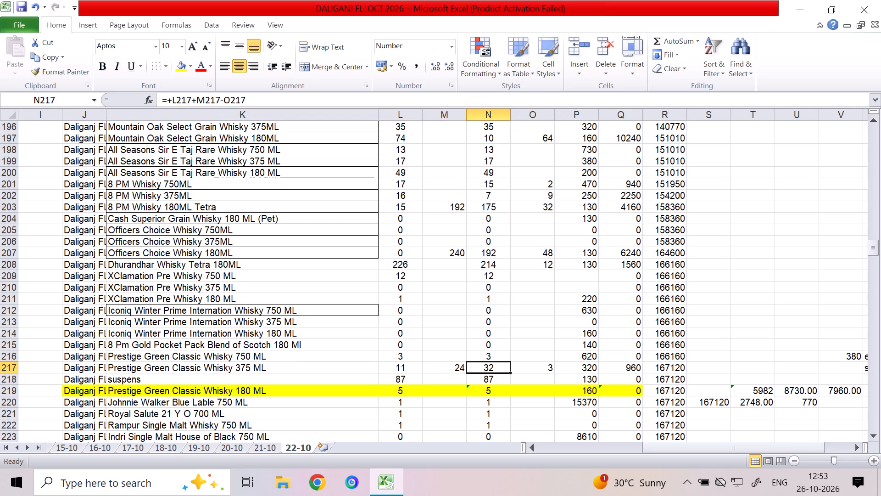
Note the shortage for row 217 by entering the calculation +960-480 in T217 and the label "short" in U217.
key(Right)
key(Right)
key(Right)
key(Right)
key(Right)
key(Right)
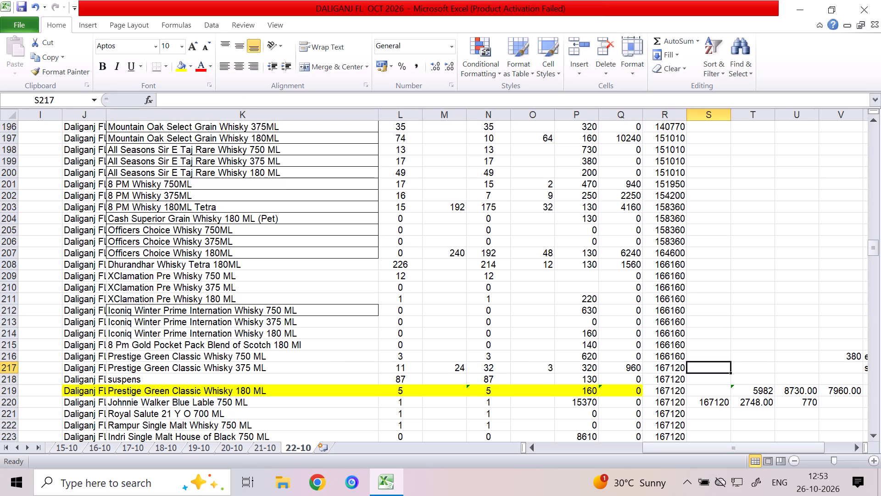
text(+9660)
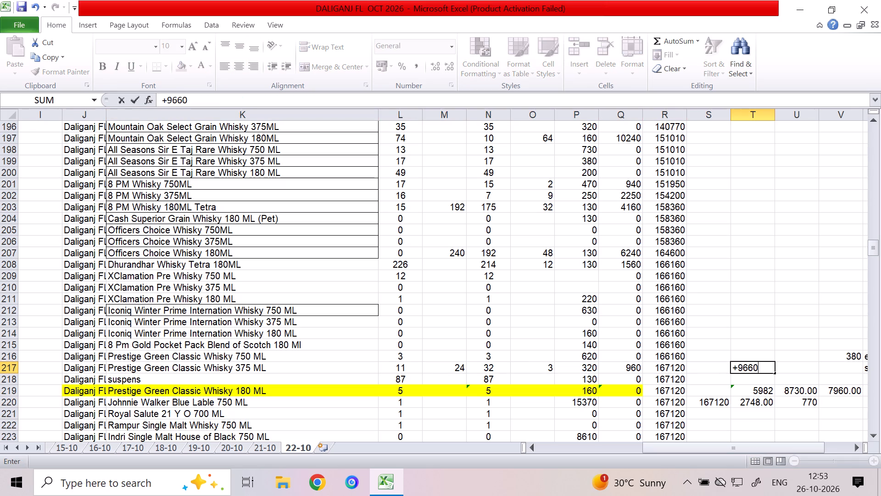
key(BackSpace)
key(BackSpace)
text(0-)
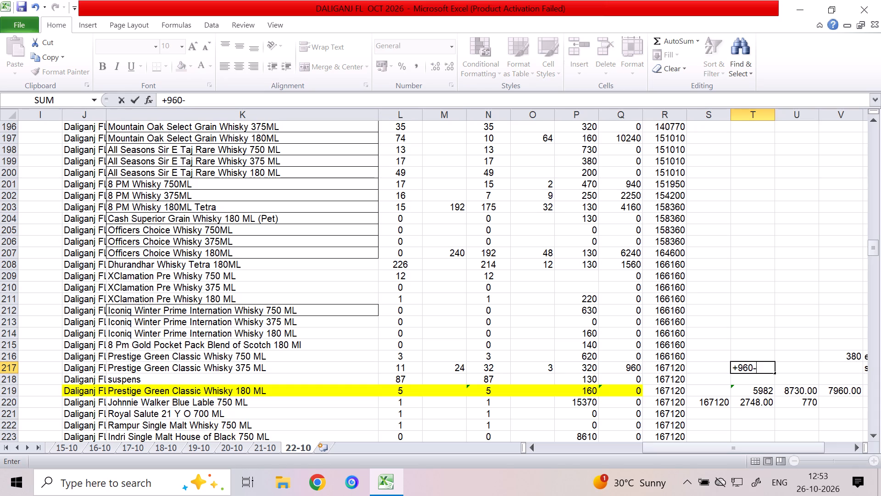
text(48)
key(0)
key(Return)
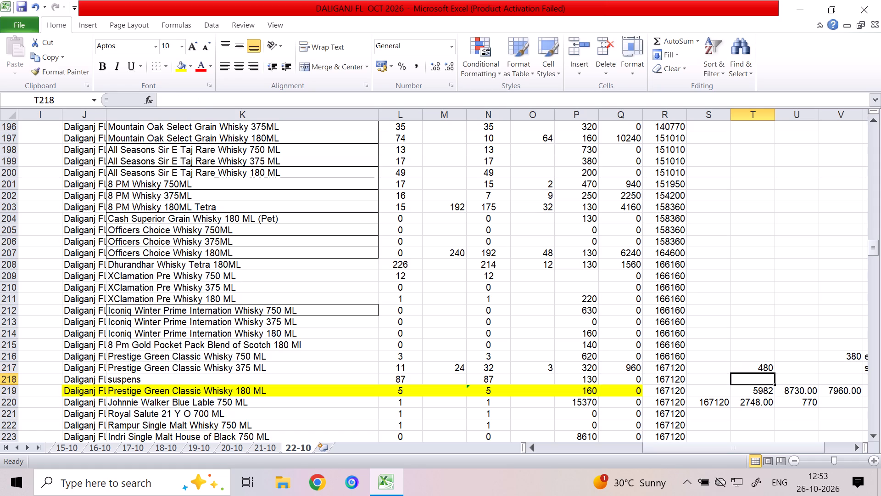
click(813, 366)
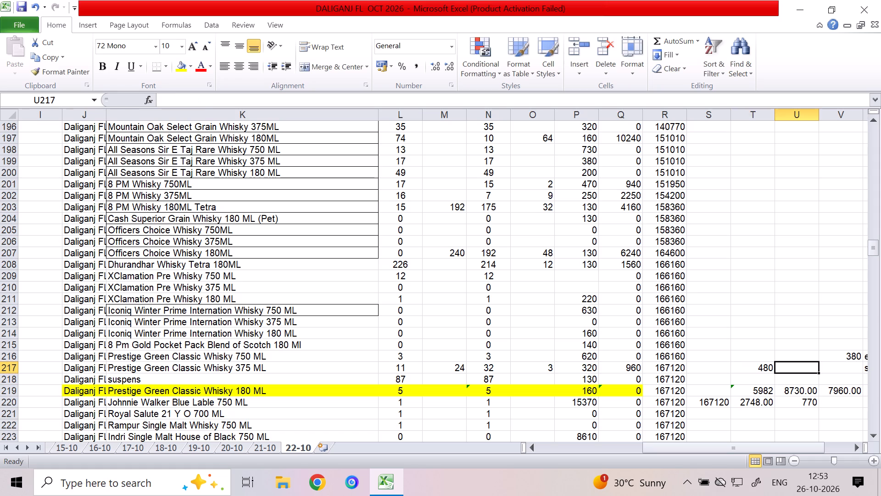
text(short)
click(749, 350)
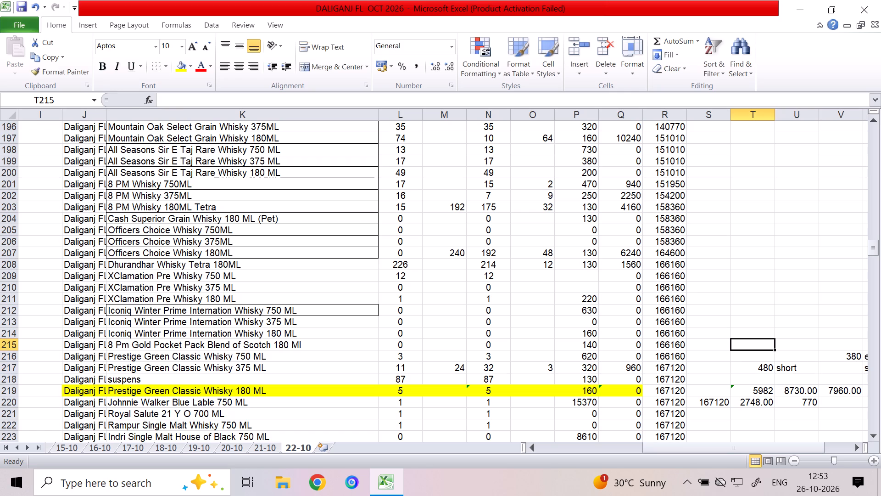
Change the font colour of the row 217 amount in Q217 to red.
click(642, 370)
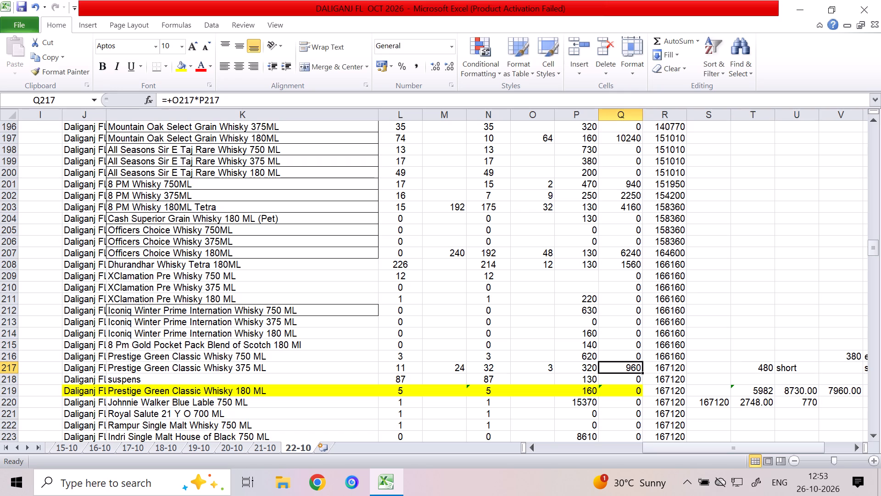
click(195, 65)
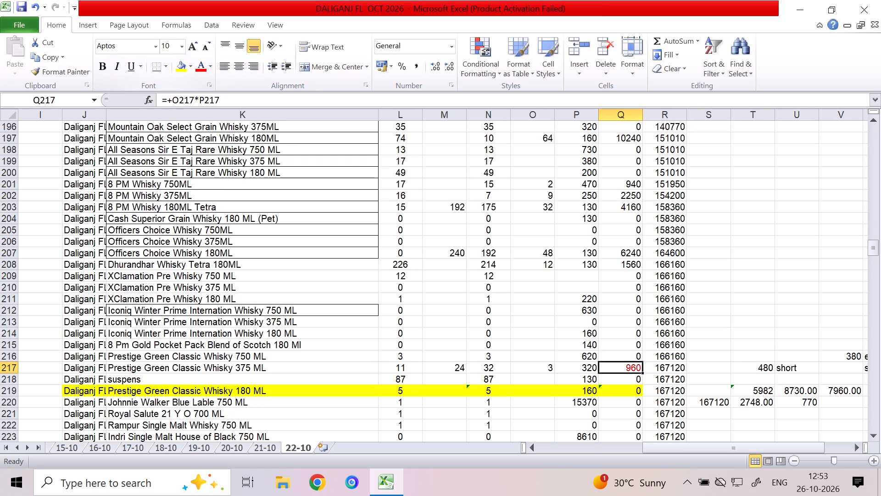
click(752, 233)
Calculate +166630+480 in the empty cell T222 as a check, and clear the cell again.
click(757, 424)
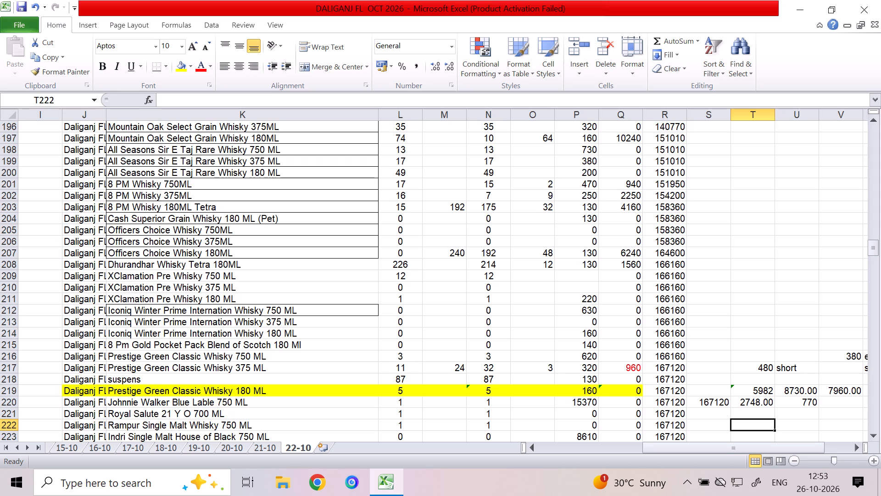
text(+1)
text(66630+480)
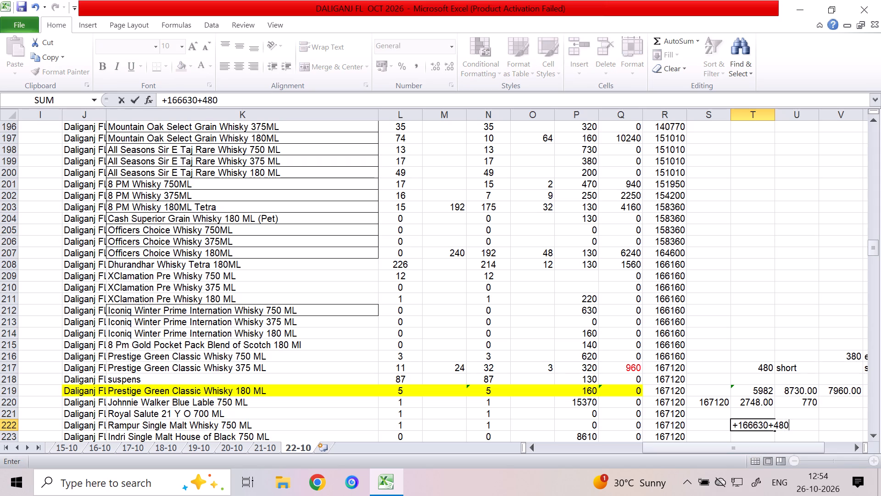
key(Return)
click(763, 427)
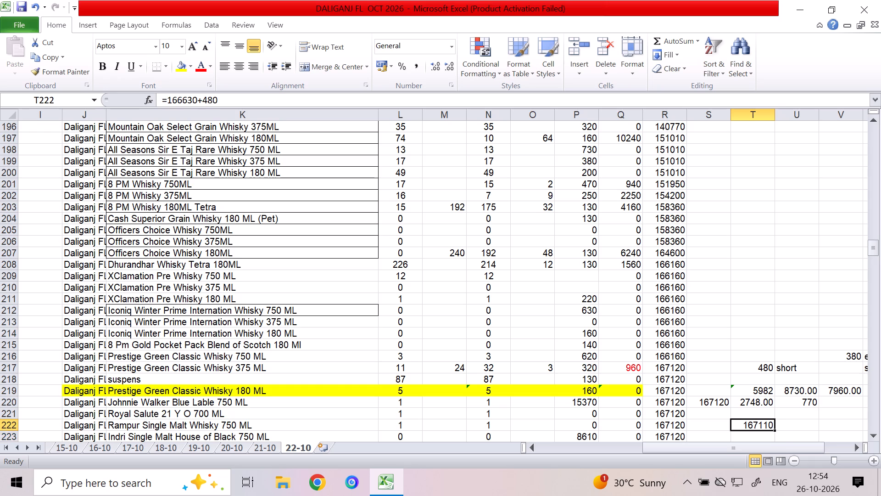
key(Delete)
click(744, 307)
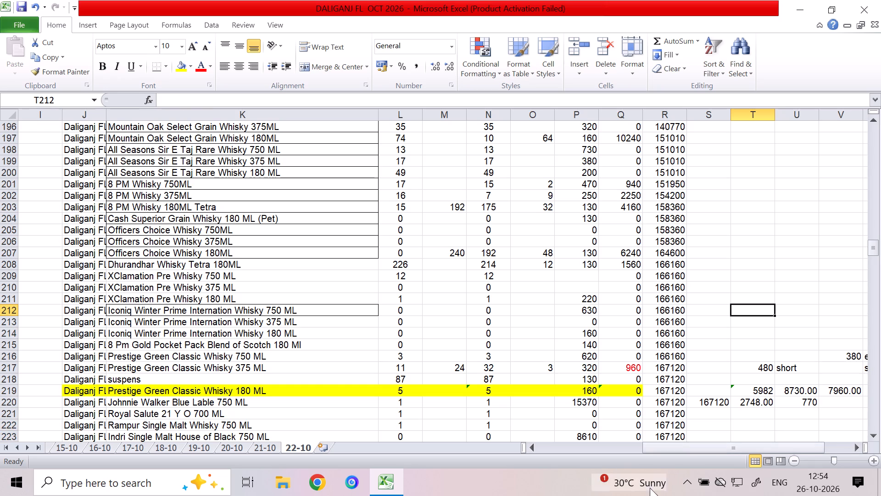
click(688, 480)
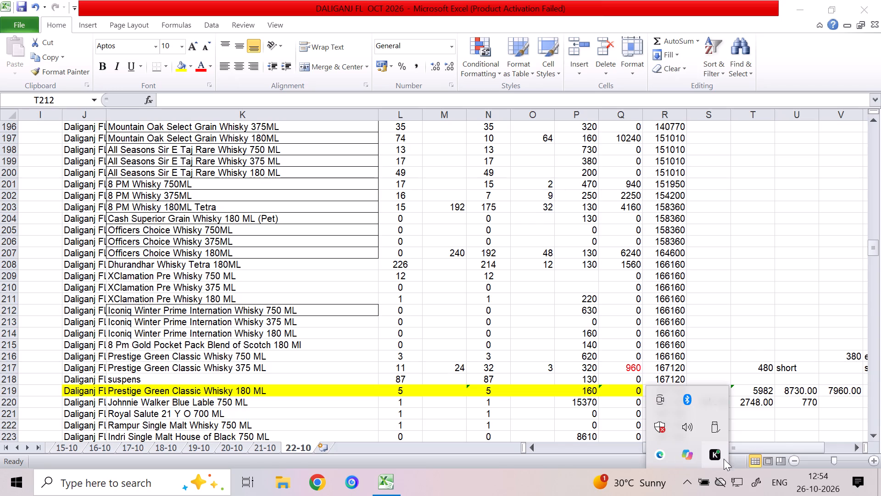